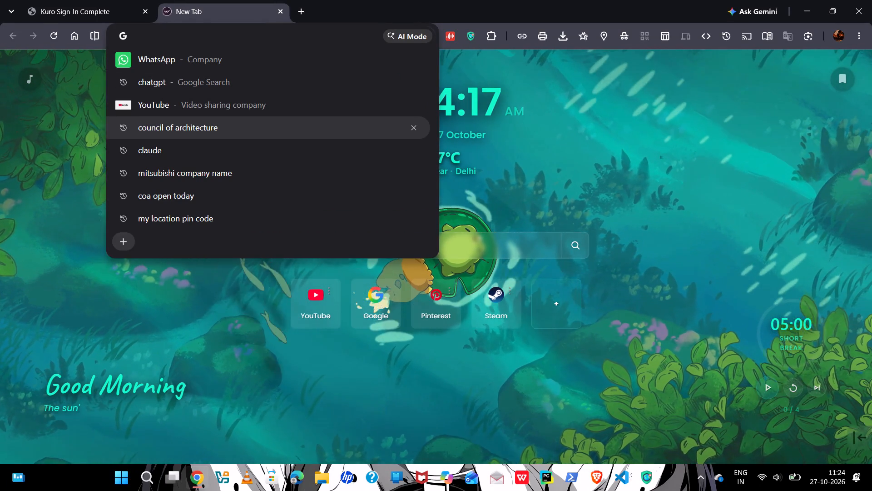
Display the saved bookmarks list in the browser's side panel alongside the new tab page.
{"action": "left_click", "coordinate": [858, 36]}
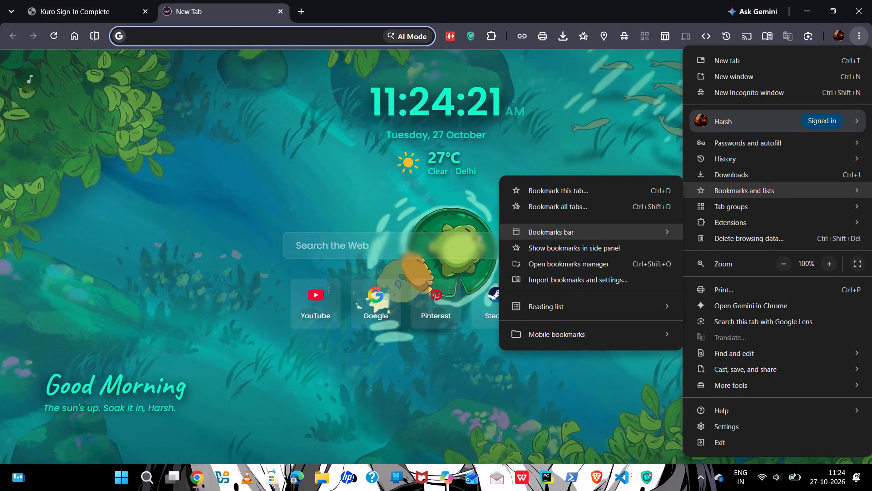
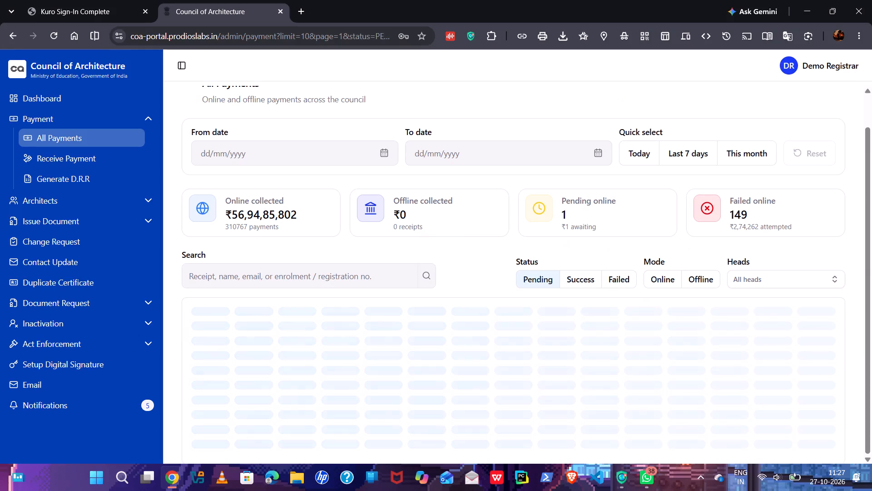
Filter the All Payments list by Success status, switch the filter to Failed, and look through the failed payments.
{"action": "scroll", "coordinate": [473, 305], "scroll_direction": "down", "scroll_amount": 3}
{"action": "left_click", "coordinate": [583, 307]}
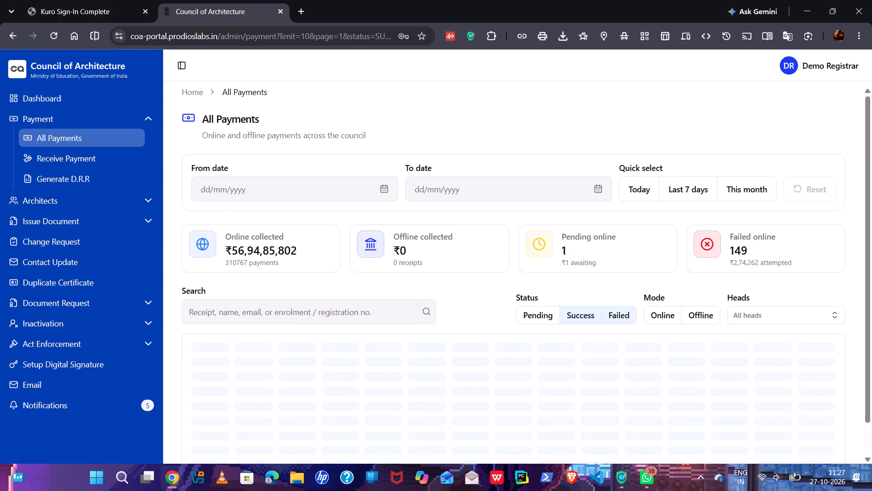
{"action": "scroll", "coordinate": [618, 314], "scroll_direction": "down", "scroll_amount": 1}
{"action": "left_click", "coordinate": [621, 269]}
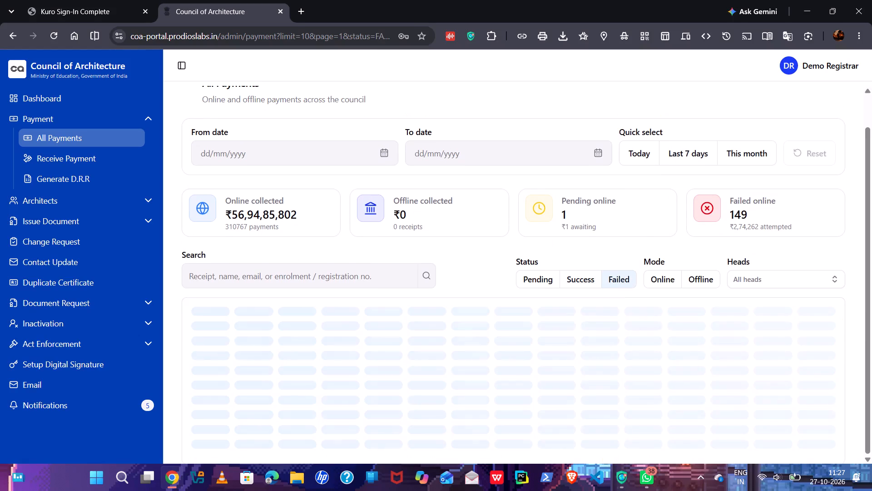
{"action": "scroll", "coordinate": [438, 381], "scroll_direction": "down", "scroll_amount": 2}
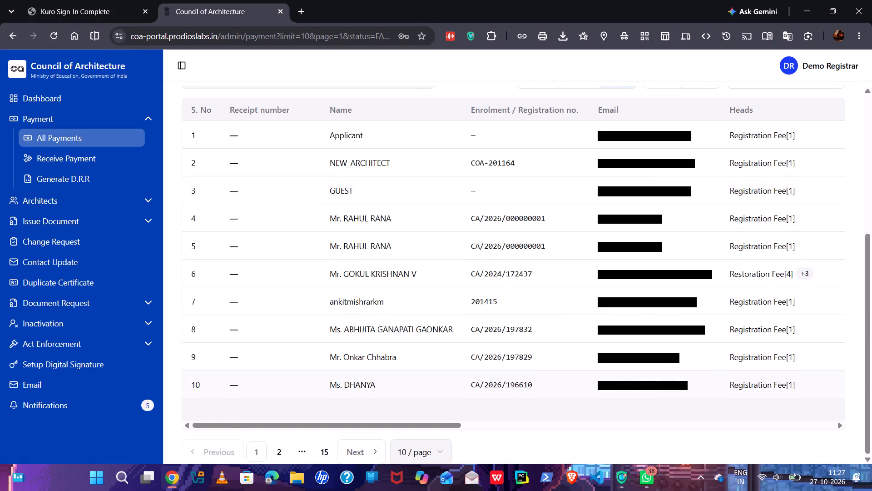
{"action": "scroll", "coordinate": [438, 381], "scroll_direction": "up", "scroll_amount": 3}
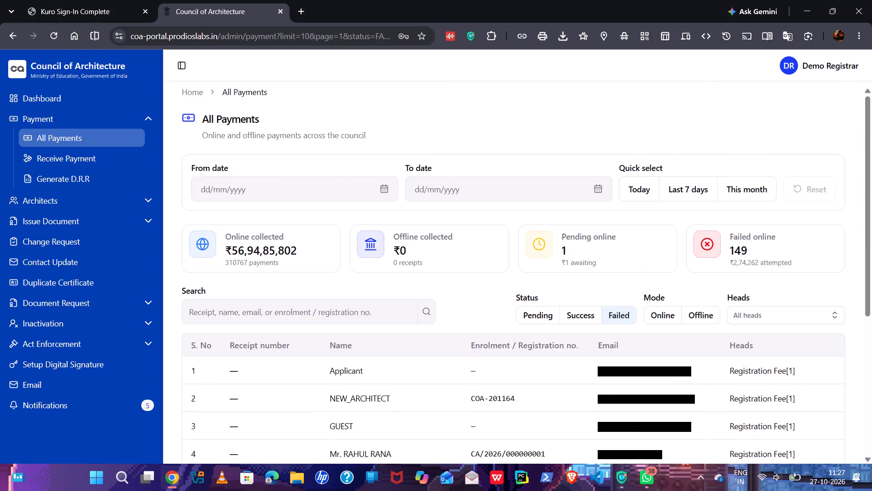
{"action": "left_click", "coordinate": [248, 260]}
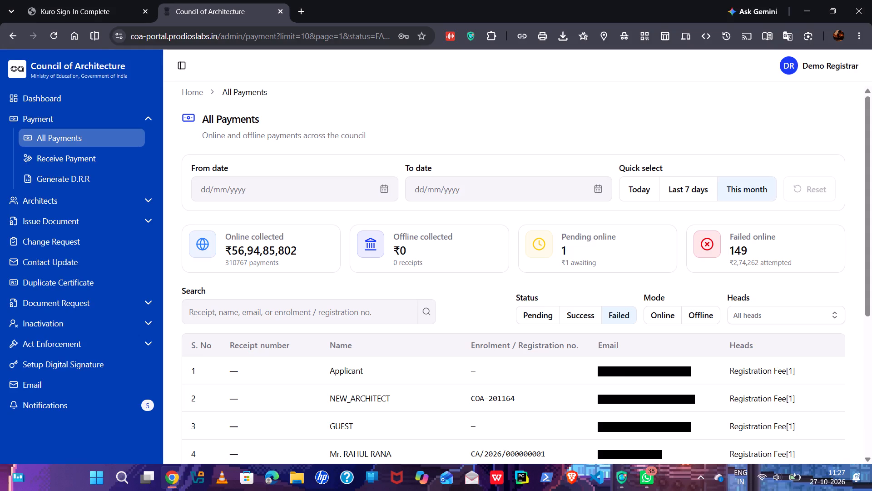
Open the Receive Payment form, review its sections, and try to create a payment with the required fields empty.
{"action": "left_click", "coordinate": [91, 156]}
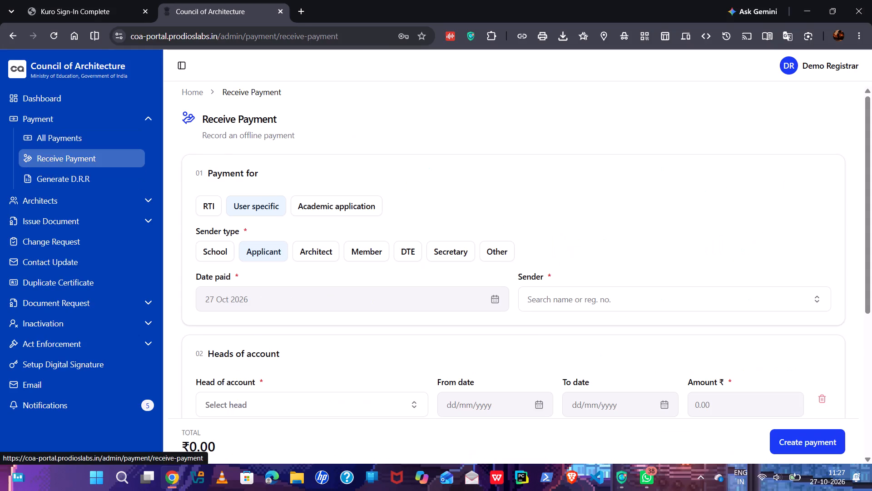
{"action": "scroll", "coordinate": [383, 294], "scroll_direction": "down", "scroll_amount": 4}
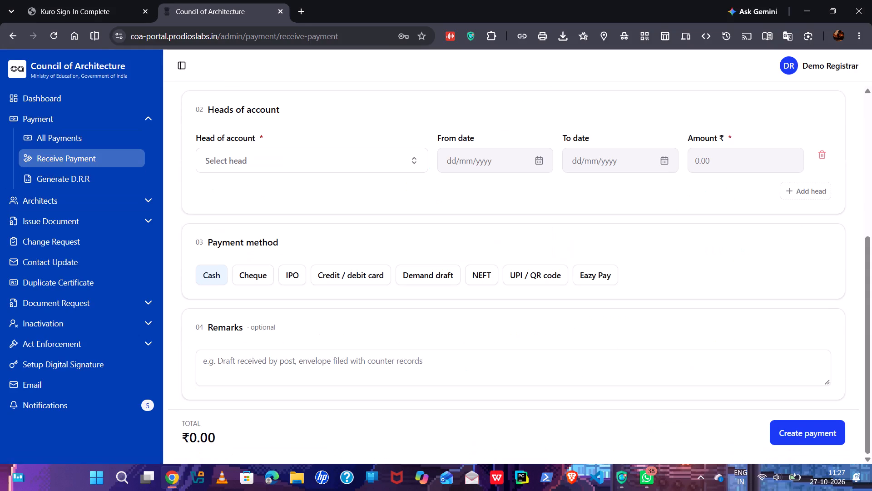
{"action": "scroll", "coordinate": [383, 294], "scroll_direction": "down", "scroll_amount": 1}
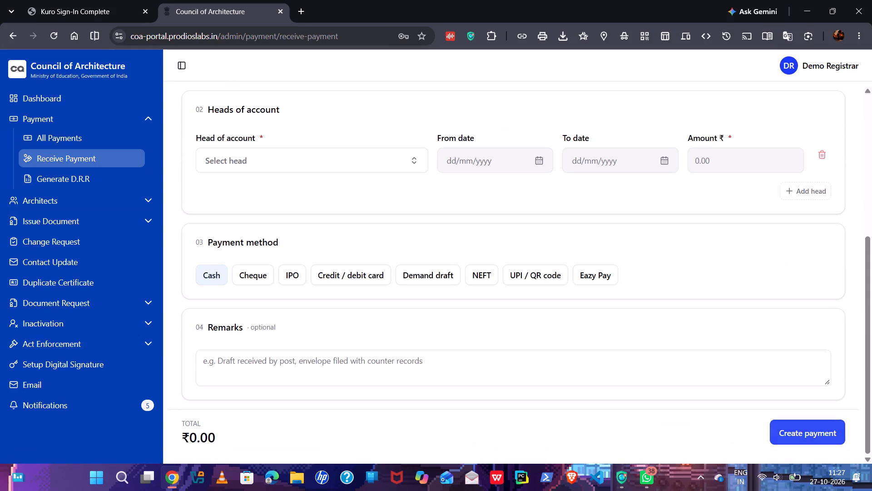
{"action": "left_click", "coordinate": [786, 434]}
Browse the available heads of account and choose 4 · Restoration Fee for the payment.
{"action": "scroll", "coordinate": [487, 295], "scroll_direction": "up", "scroll_amount": 1}
{"action": "left_click", "coordinate": [362, 254]}
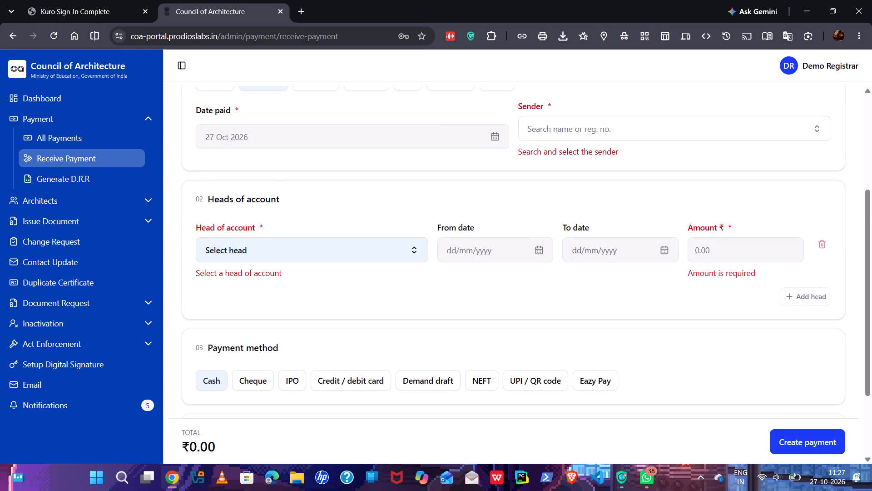
{"action": "scroll", "coordinate": [336, 423], "scroll_direction": "down", "scroll_amount": 5}
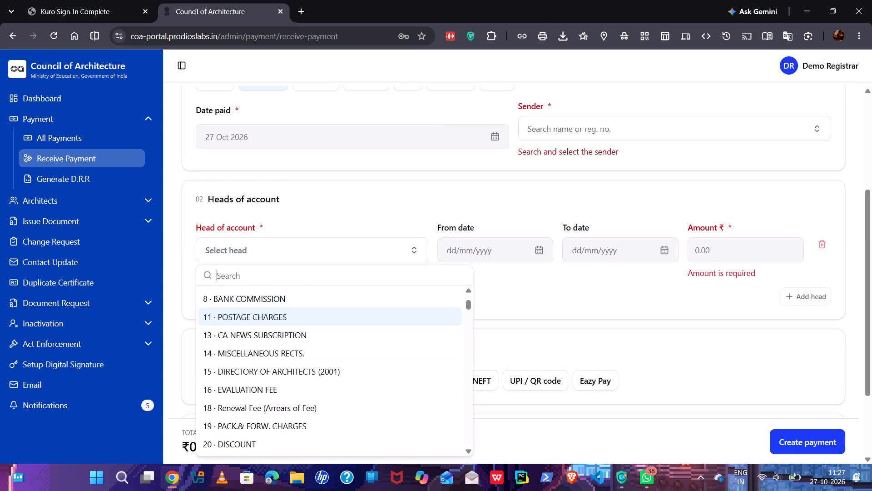
{"action": "scroll", "coordinate": [336, 423], "scroll_direction": "down", "scroll_amount": 3}
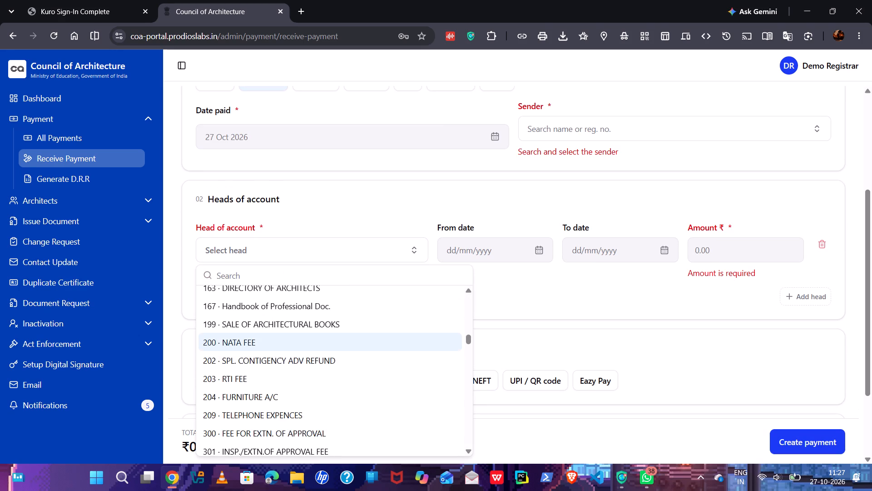
{"action": "scroll", "coordinate": [267, 443], "scroll_direction": "down", "scroll_amount": 14}
{"action": "scroll", "coordinate": [267, 443], "scroll_direction": "down", "scroll_amount": 10}
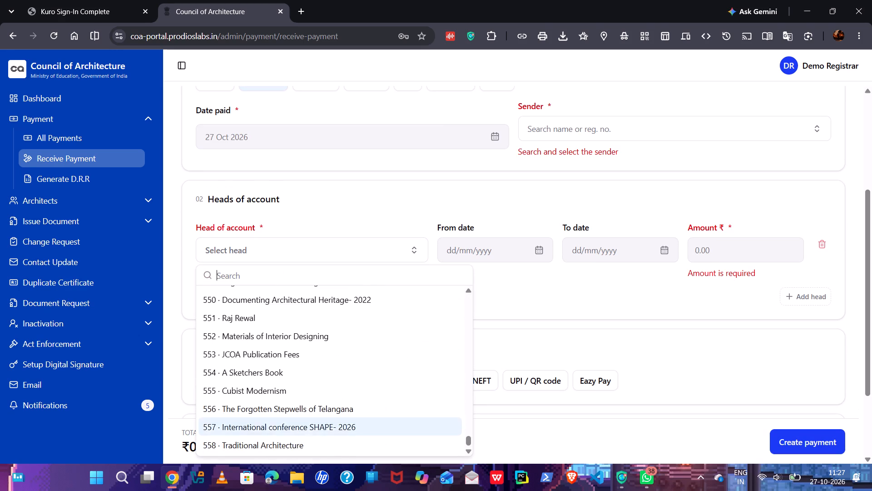
{"action": "scroll", "coordinate": [283, 381], "scroll_direction": "up", "scroll_amount": 20}
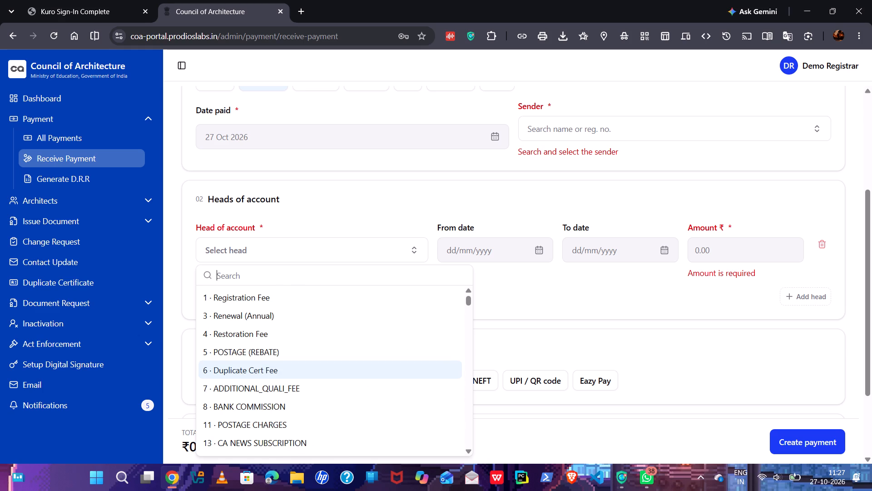
{"action": "left_click", "coordinate": [250, 339]}
Set the Restoration Fee period from 01 Oct 2026 to 16 Oct 2026 and its amount to ₹1000.
{"action": "left_click", "coordinate": [489, 256]}
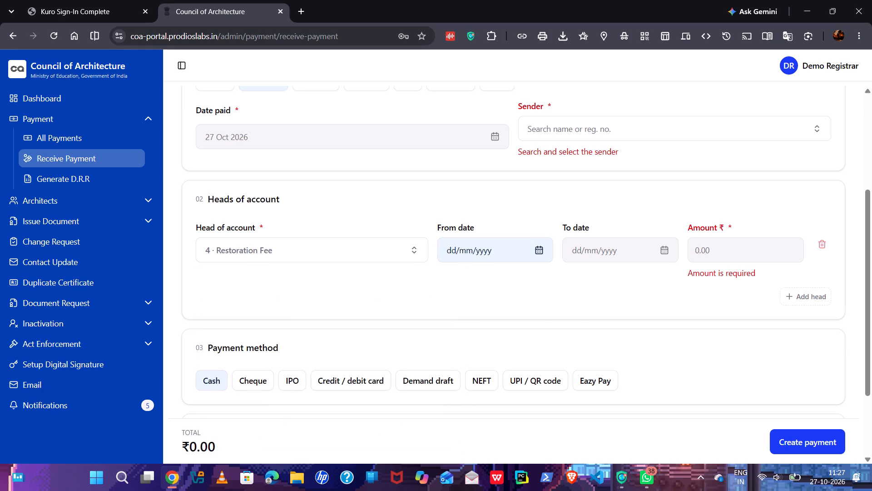
{"action": "left_click", "coordinate": [519, 326]}
{"action": "left_click", "coordinate": [602, 258]}
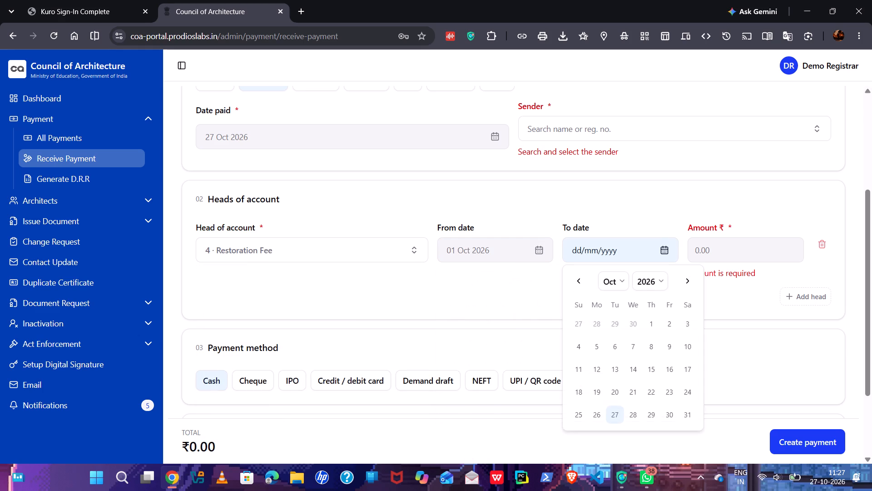
{"action": "left_click", "coordinate": [665, 367]}
{"action": "left_click", "coordinate": [748, 242]}
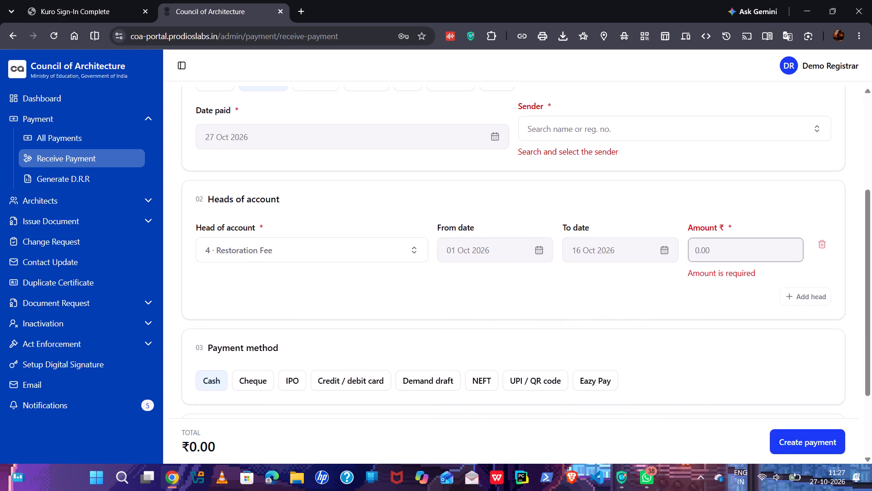
{"action": "type", "text": "1000"}
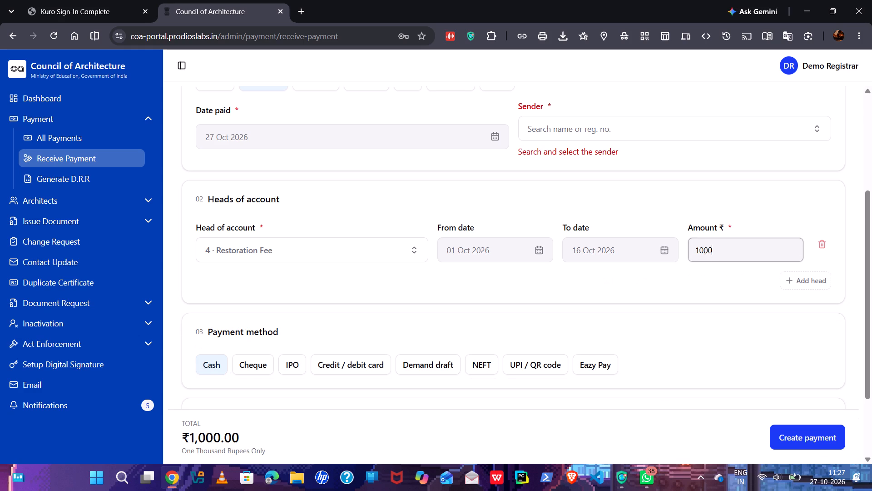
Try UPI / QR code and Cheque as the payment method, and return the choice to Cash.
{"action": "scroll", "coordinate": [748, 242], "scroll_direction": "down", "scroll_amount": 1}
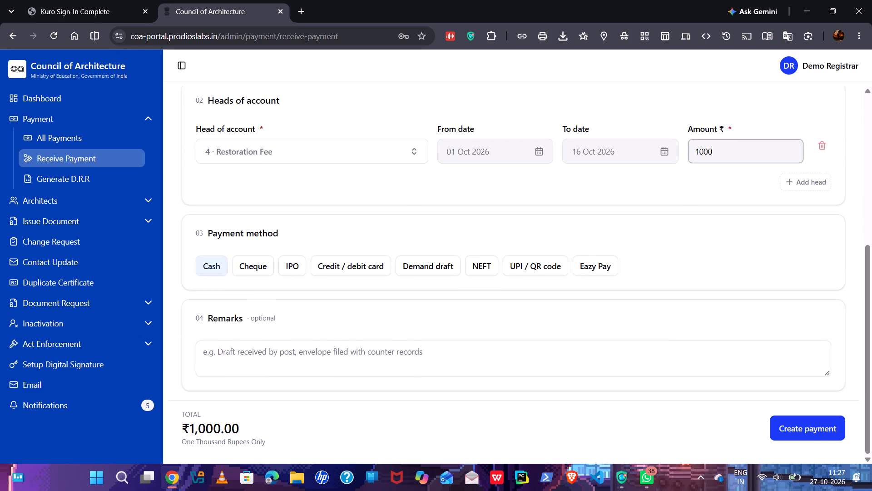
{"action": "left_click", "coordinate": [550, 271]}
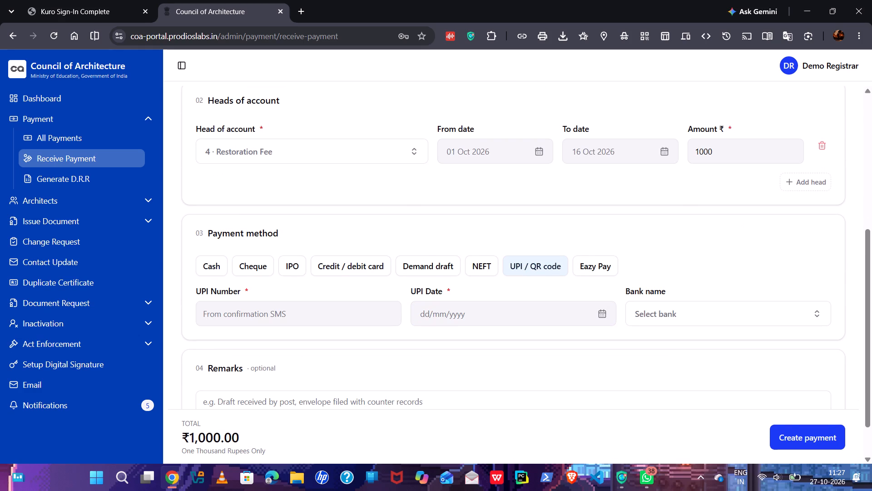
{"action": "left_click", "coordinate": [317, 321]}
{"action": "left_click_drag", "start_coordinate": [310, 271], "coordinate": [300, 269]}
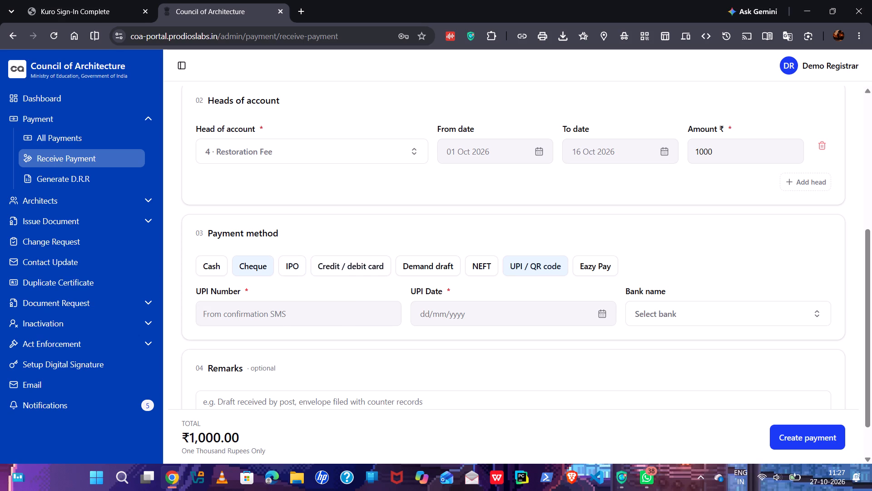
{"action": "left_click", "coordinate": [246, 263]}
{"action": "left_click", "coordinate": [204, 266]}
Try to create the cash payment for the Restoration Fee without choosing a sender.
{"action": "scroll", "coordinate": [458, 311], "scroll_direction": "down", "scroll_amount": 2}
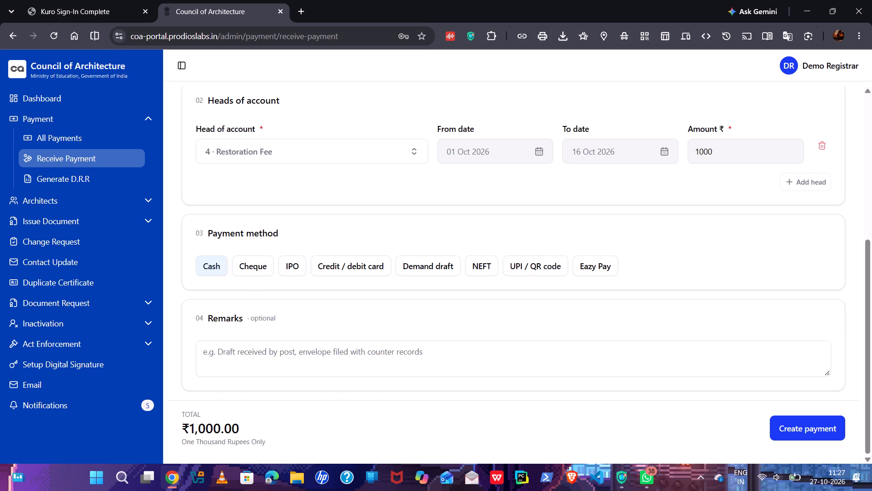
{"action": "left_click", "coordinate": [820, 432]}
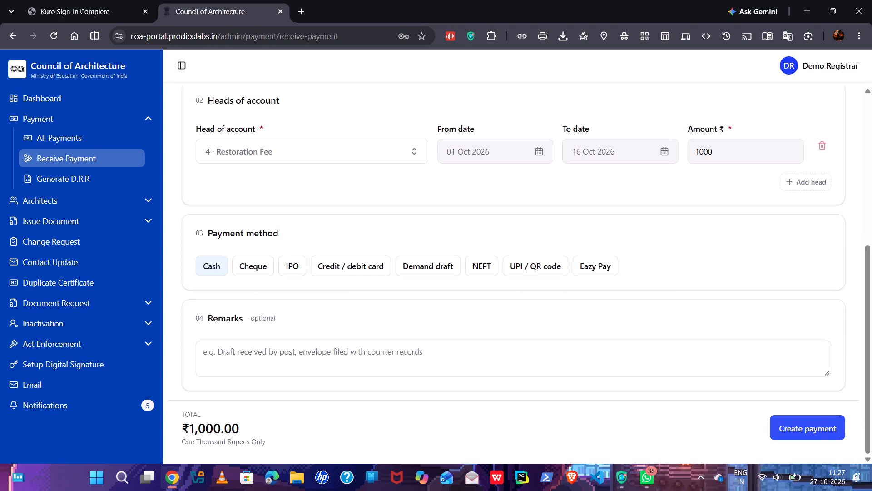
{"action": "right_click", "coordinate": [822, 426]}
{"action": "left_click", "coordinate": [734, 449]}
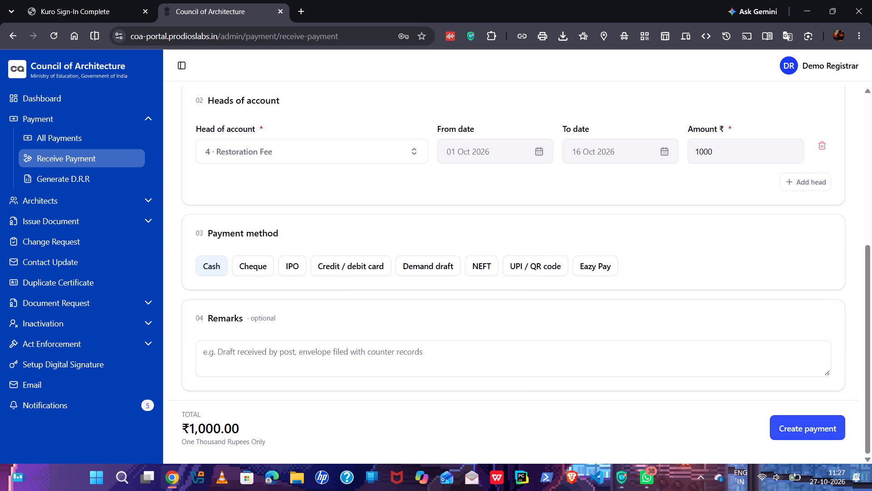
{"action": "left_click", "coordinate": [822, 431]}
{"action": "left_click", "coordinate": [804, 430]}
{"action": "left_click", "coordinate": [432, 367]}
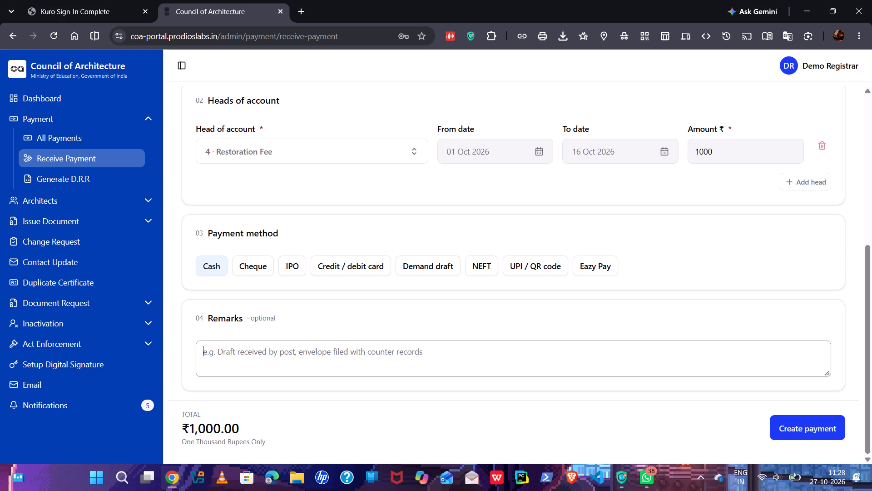
Search the senders for 11 and select the second matching applicant as the payment's sender.
{"action": "scroll", "coordinate": [432, 367], "scroll_direction": "up", "scroll_amount": 4}
{"action": "left_click", "coordinate": [565, 301]}
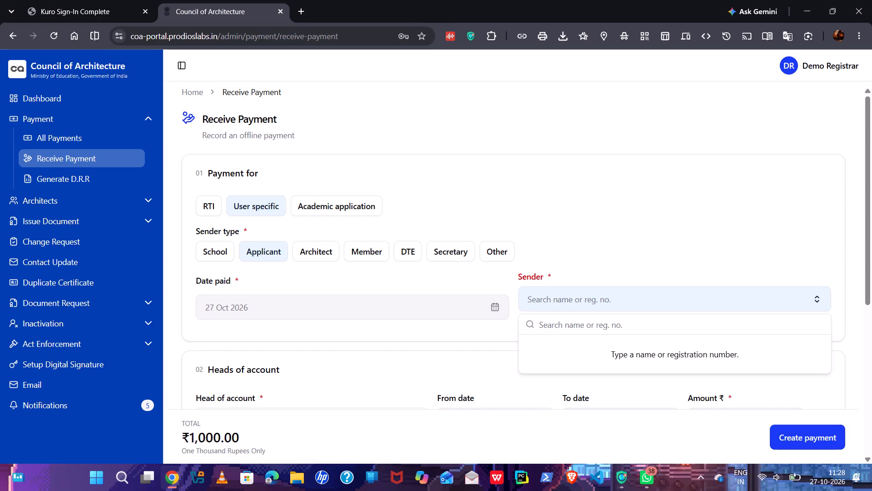
{"action": "type", "text": "11234"}
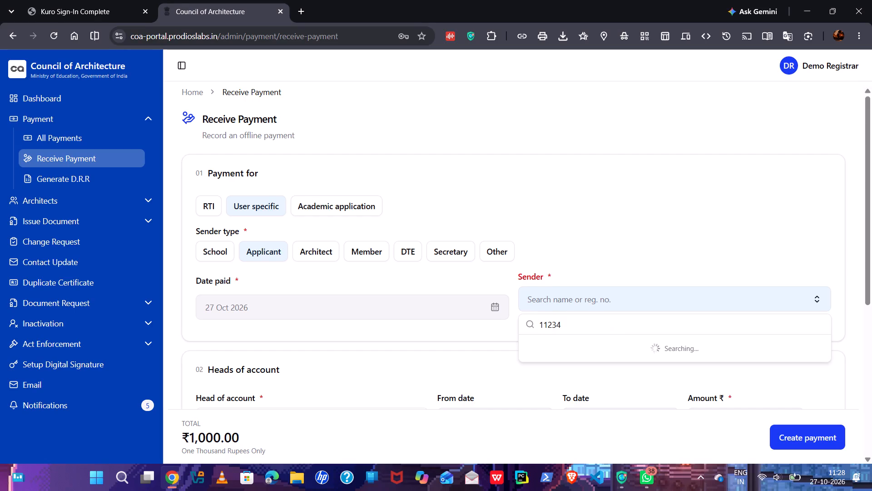
{"action": "key", "text": "BackSpace"}
{"action": "key", "text": "BackSpace"}
{"action": "key", "text": "BackSpace"}
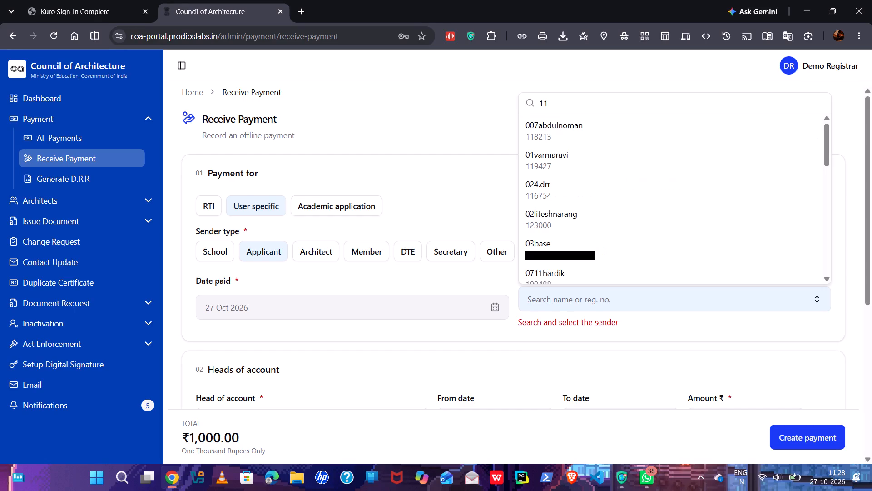
{"action": "left_click", "coordinate": [560, 149]}
{"action": "scroll", "coordinate": [558, 248], "scroll_direction": "down", "scroll_amount": 6}
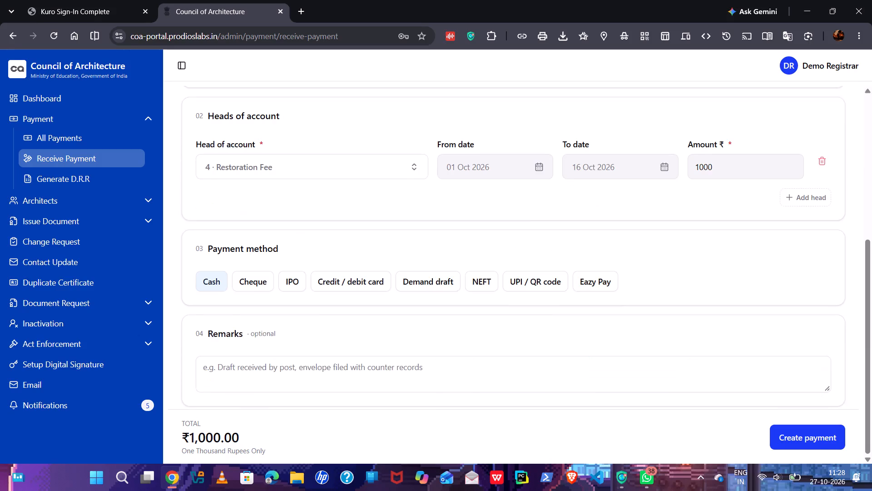
Search the senders for HARS, shorten the search to H, and look through the matching applicants.
{"action": "scroll", "coordinate": [701, 404], "scroll_direction": "up", "scroll_amount": 4}
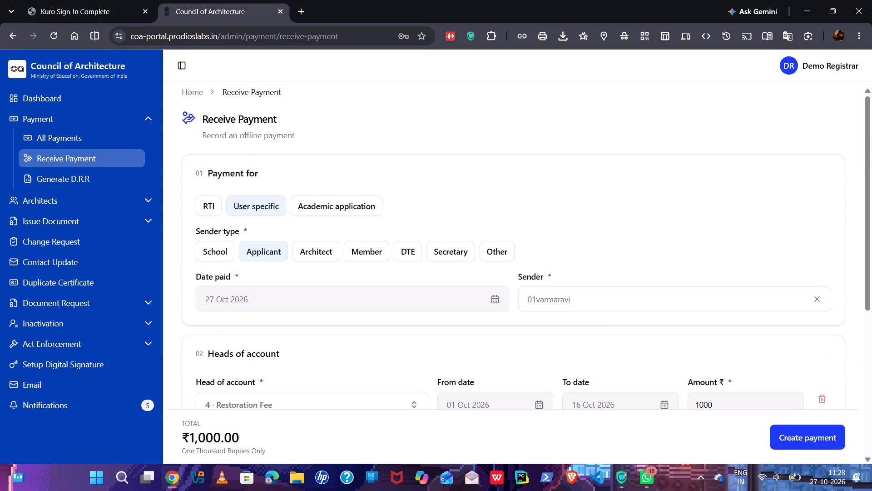
{"action": "left_click", "coordinate": [655, 301]}
{"action": "type", "text": "HARS"}
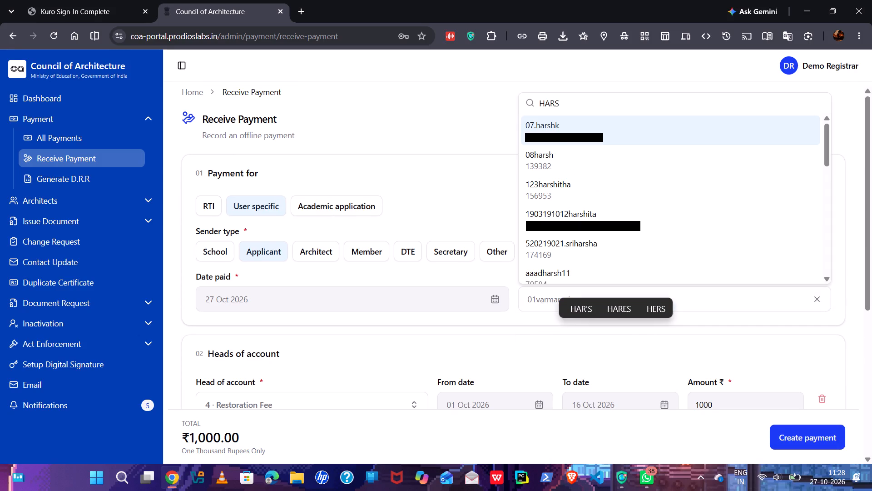
{"action": "key", "text": "BackSpace"}
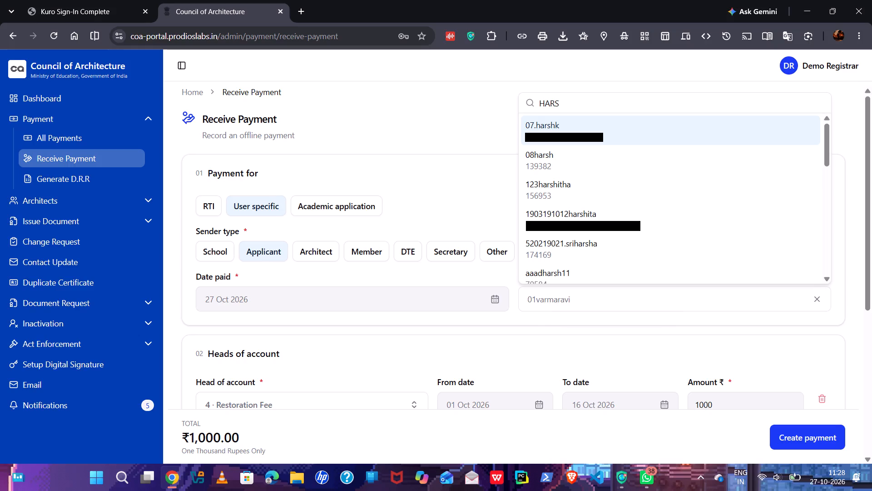
{"action": "key", "text": "BackSpace"}
{"action": "key", "text": "BackSpace"}
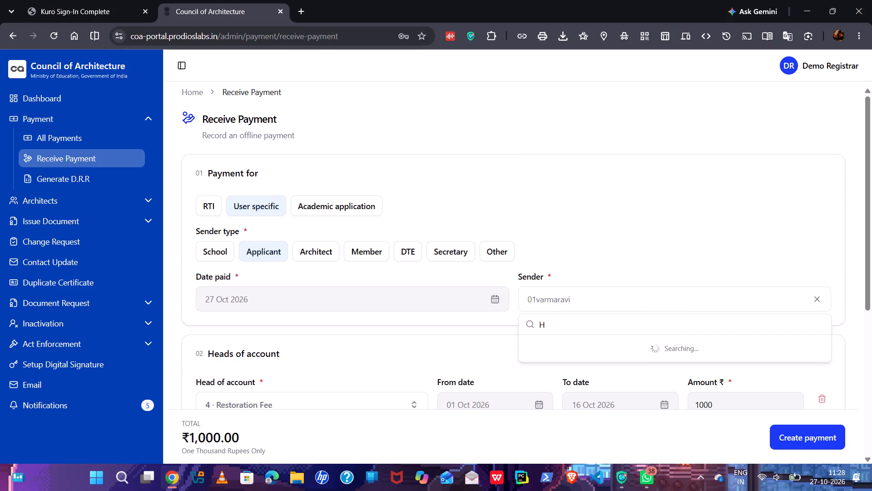
{"action": "scroll", "coordinate": [655, 301], "scroll_direction": "down", "scroll_amount": 2}
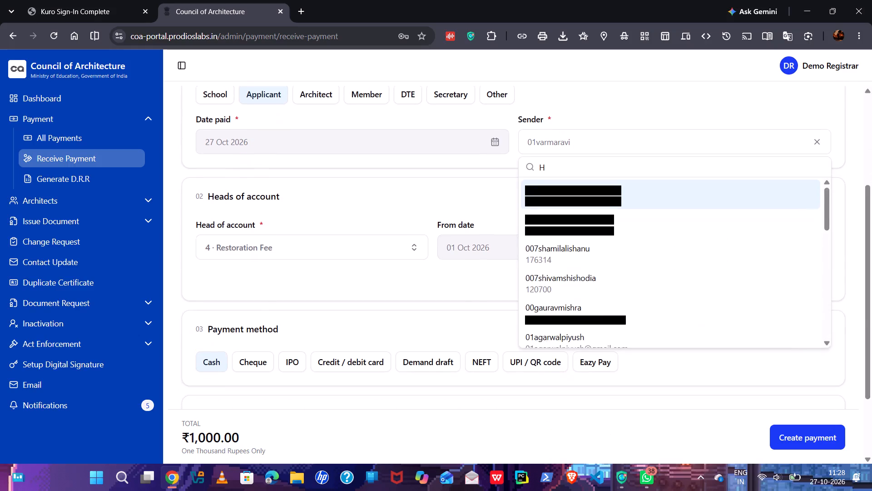
{"action": "scroll", "coordinate": [655, 301], "scroll_direction": "down", "scroll_amount": 4}
{"action": "scroll", "coordinate": [372, 277], "scroll_direction": "down", "scroll_amount": 2}
{"action": "scroll", "coordinate": [372, 277], "scroll_direction": "up", "scroll_amount": 10}
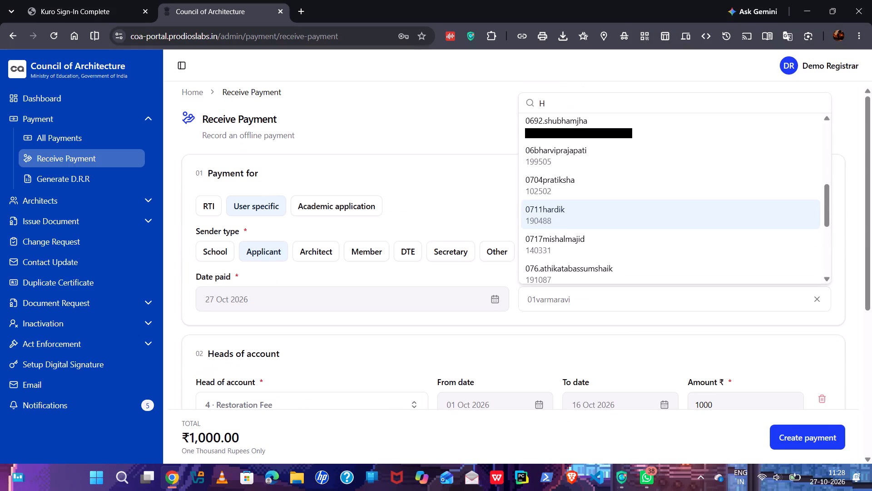
Return to the All Payments list without creating the payment.
{"action": "left_click", "coordinate": [95, 140]}
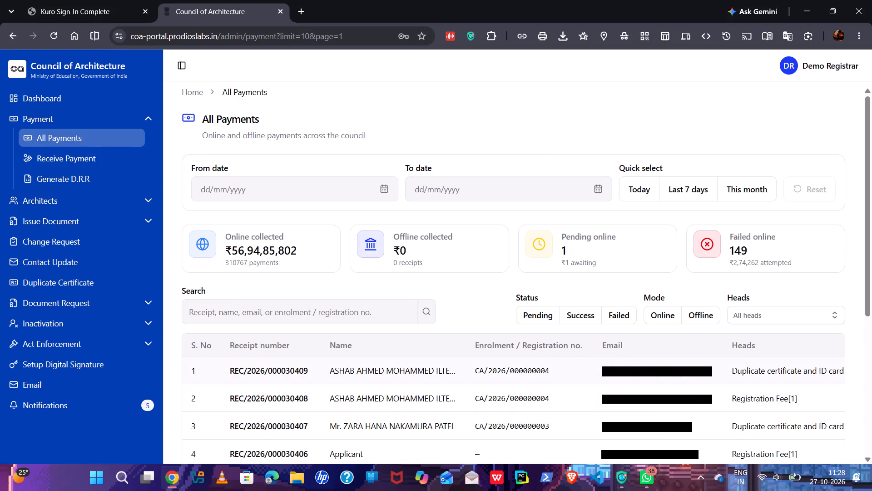
Copy the first listed payment's registration number and use it to select the sender on the Receive Payment form.
{"action": "left_click_drag", "start_coordinate": [309, 370], "coordinate": [290, 370]}
{"action": "left_click", "coordinate": [510, 388]}
{"action": "left_click_drag", "start_coordinate": [473, 367], "coordinate": [551, 370]}
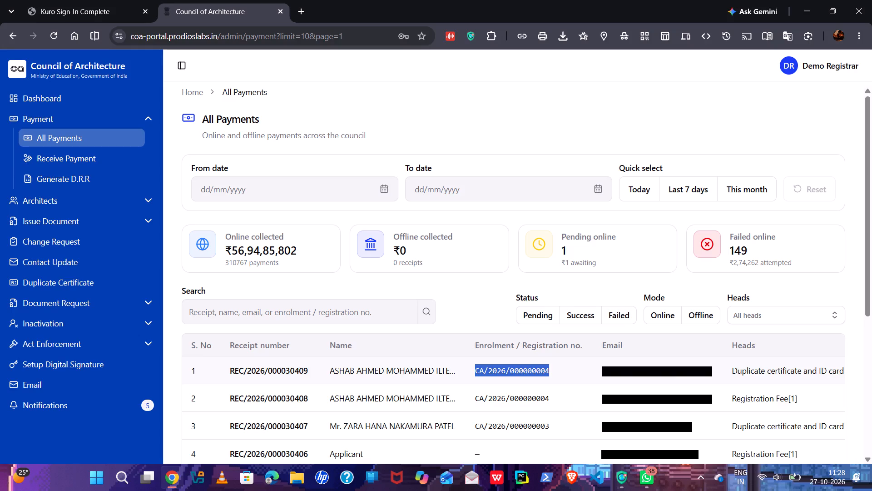
{"action": "key", "text": "ctrl+c"}
{"action": "left_click", "coordinate": [103, 160]}
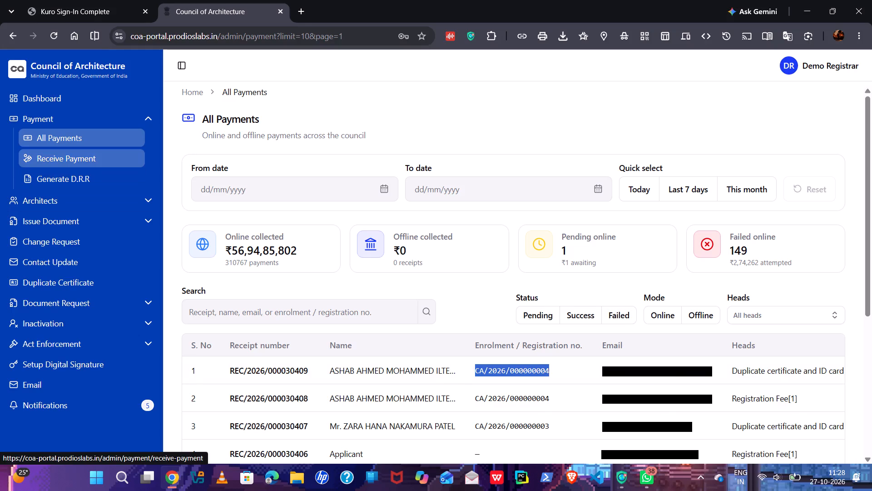
{"action": "left_click", "coordinate": [550, 292]}
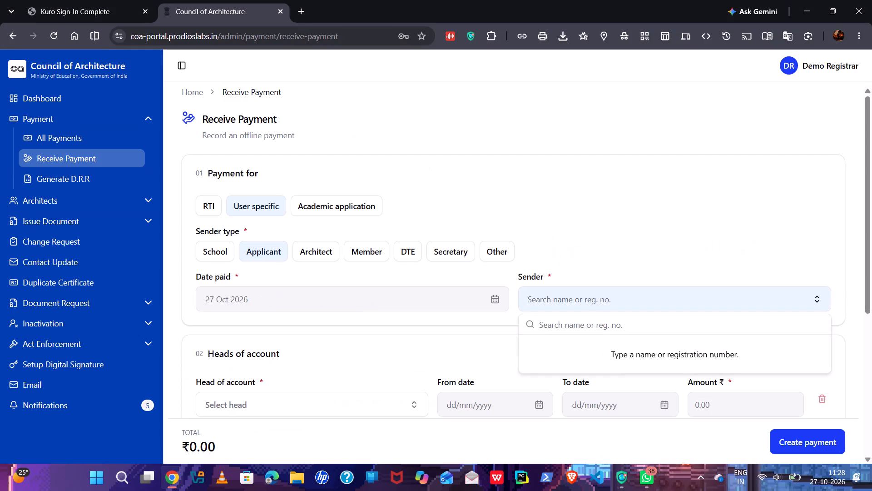
{"action": "key", "text": "ctrl+v"}
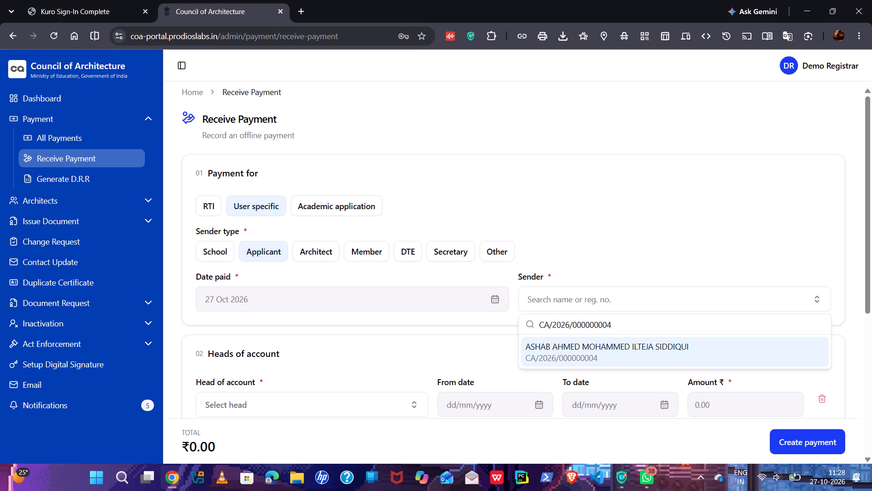
{"action": "left_click", "coordinate": [685, 357]}
Set the head of account to Restoration Fee, covering 01 Oct 2026 to 31 Oct 2026, with an amount of 1000.
{"action": "scroll", "coordinate": [529, 361], "scroll_direction": "down", "scroll_amount": 3}
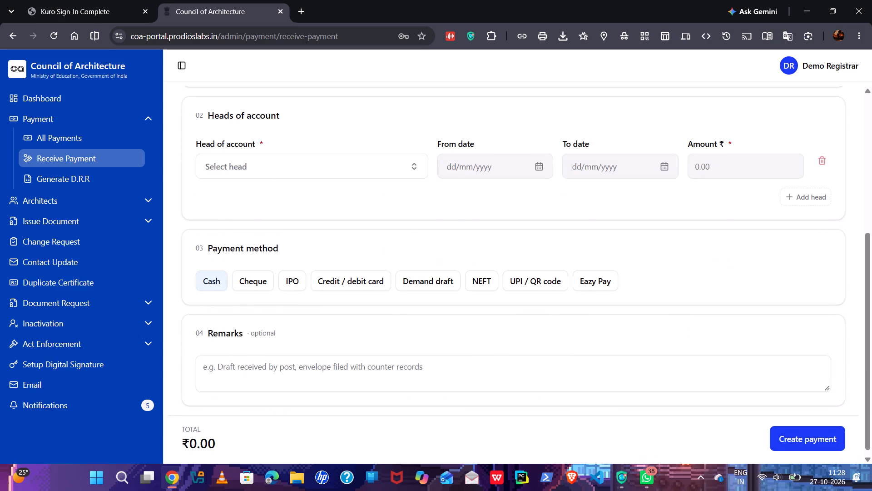
{"action": "left_click", "coordinate": [308, 160]}
{"action": "left_click", "coordinate": [273, 215]}
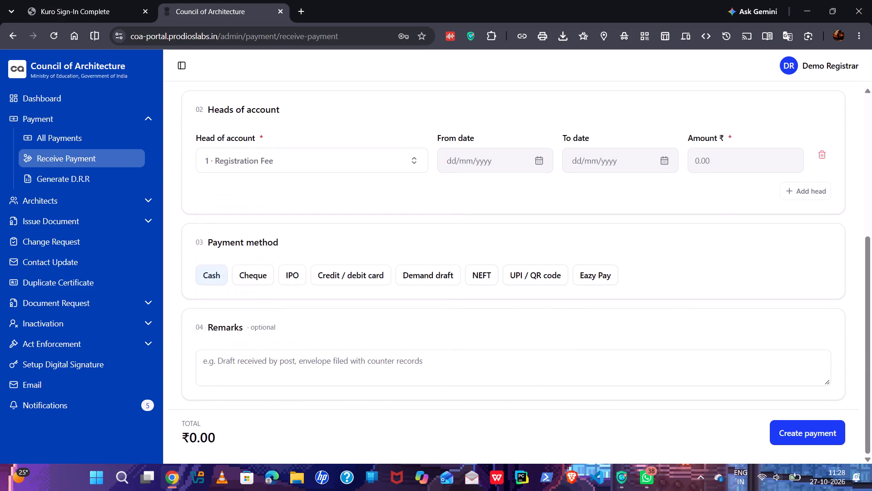
{"action": "left_click", "coordinate": [281, 172]}
{"action": "left_click", "coordinate": [263, 244]}
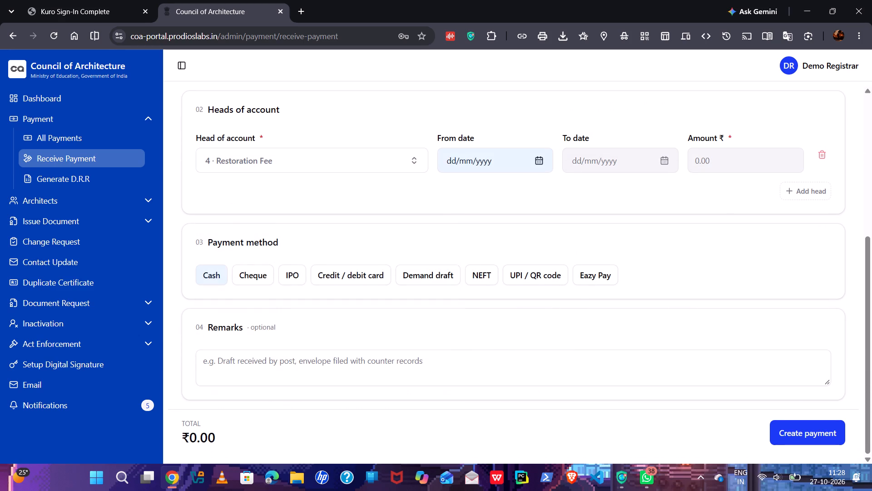
{"action": "left_click", "coordinate": [480, 152]}
{"action": "left_click", "coordinate": [527, 236]}
{"action": "left_click", "coordinate": [658, 154]}
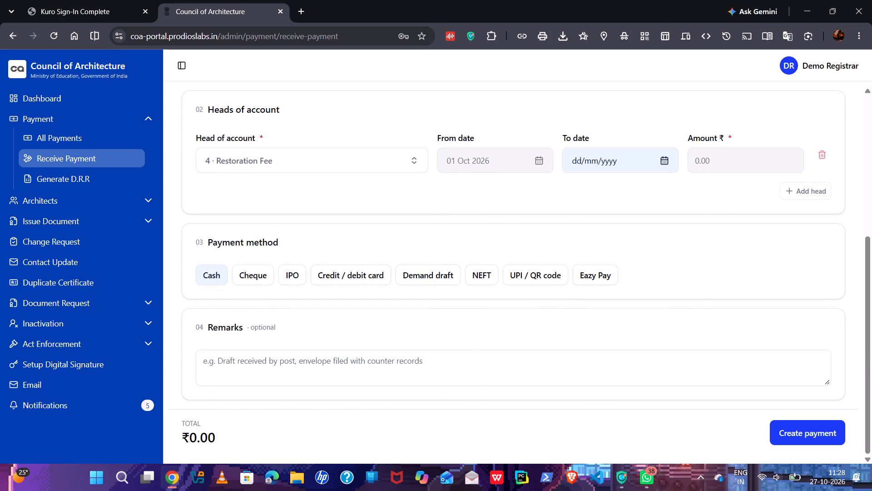
{"action": "left_click", "coordinate": [691, 324]}
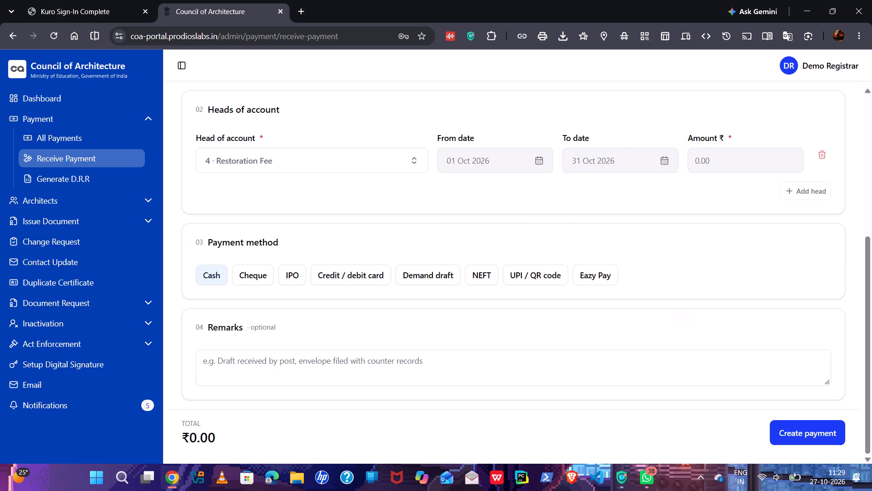
{"action": "left_click", "coordinate": [714, 152]}
{"action": "type", "text": "1000"}
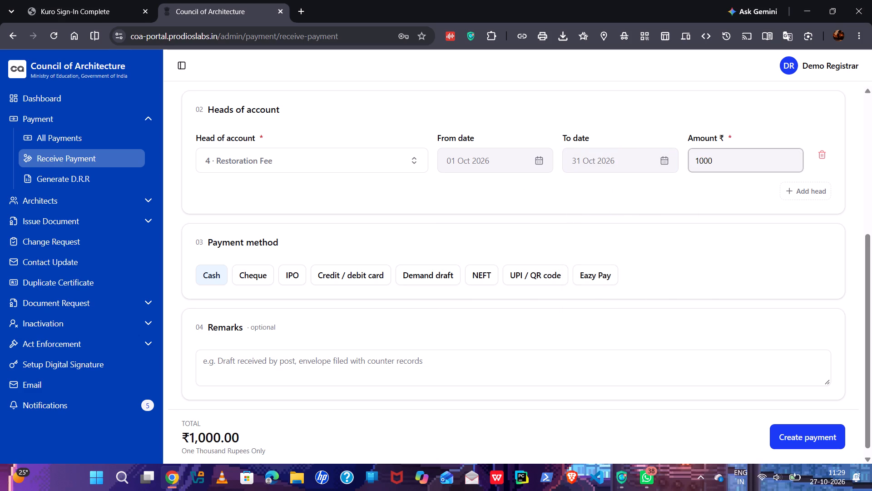
Enter the remark "do be faat se paisa" and create the cash payment.
{"action": "left_click", "coordinate": [316, 374]}
{"action": "type", "text": "do be faat s"}
{"action": "key", "text": "space"}
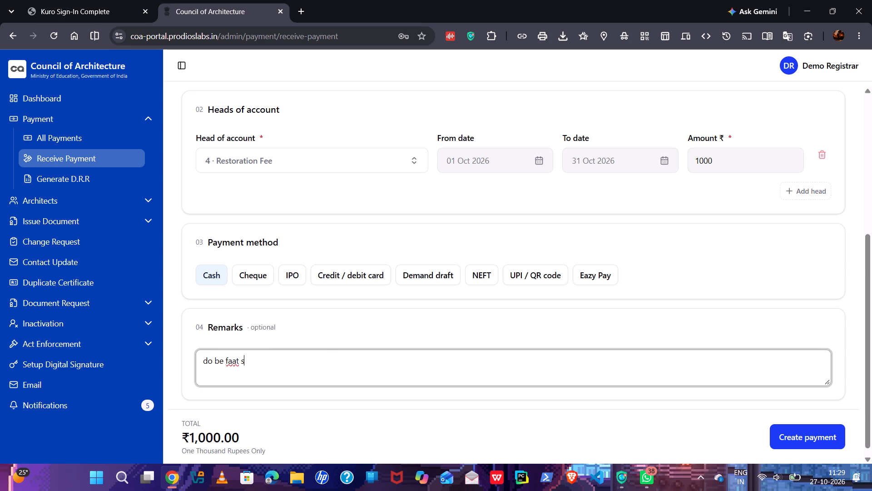
{"action": "key", "text": "BackSpace"}
{"action": "type", "text": "e paisa"}
{"action": "key", "text": "space"}
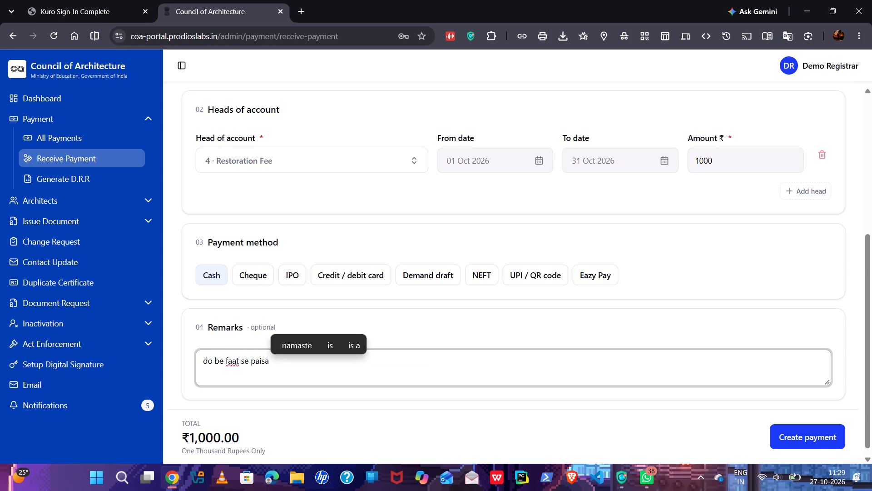
{"action": "left_click", "coordinate": [797, 426]}
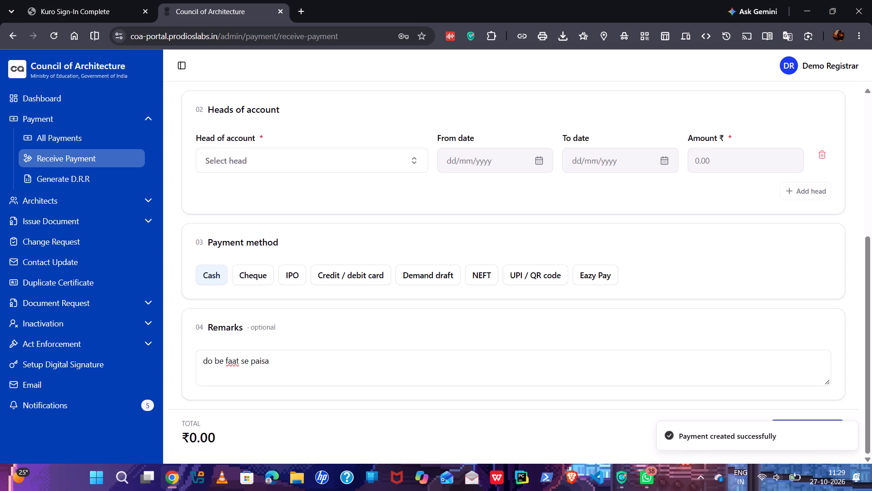
Look over the Receive Payment form, and check All Payments for the new entry and the offline collection figure.
{"action": "scroll", "coordinate": [589, 326], "scroll_direction": "down", "scroll_amount": 6}
{"action": "scroll", "coordinate": [589, 326], "scroll_direction": "up", "scroll_amount": 5}
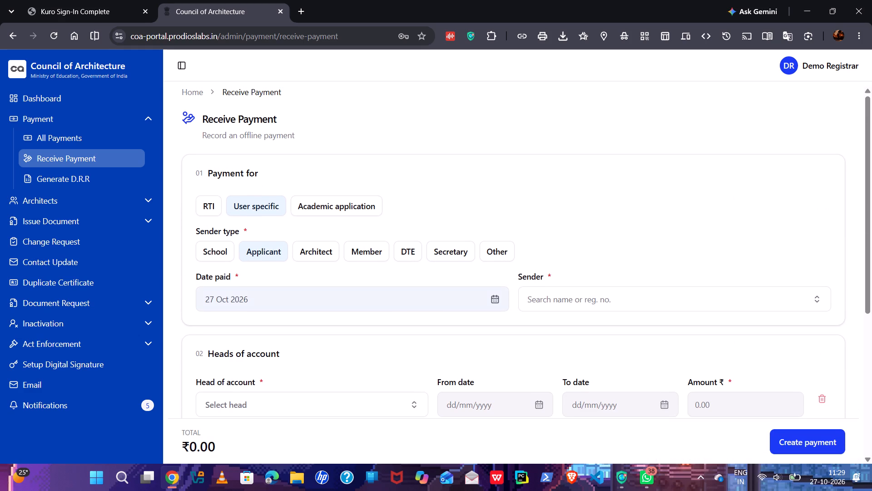
{"action": "scroll", "coordinate": [373, 292], "scroll_direction": "down", "scroll_amount": 2}
{"action": "scroll", "coordinate": [373, 292], "scroll_direction": "up", "scroll_amount": 4}
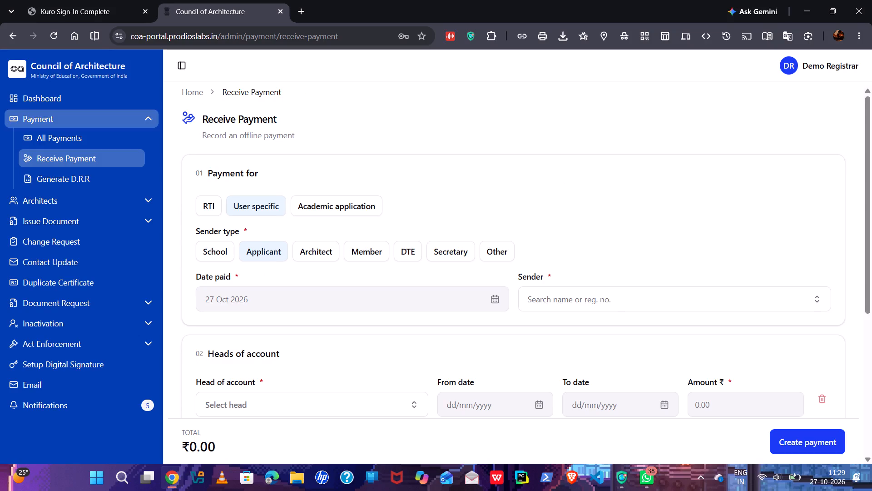
{"action": "left_click", "coordinate": [94, 140]}
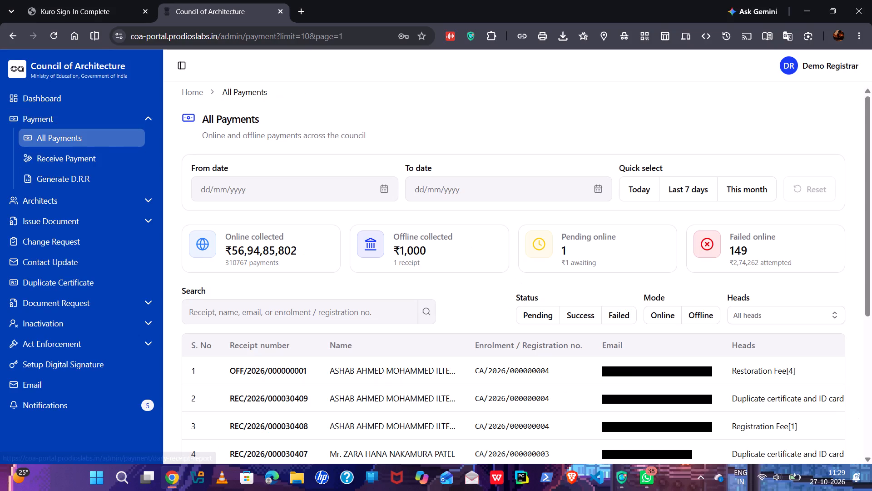
{"action": "left_click", "coordinate": [421, 234]}
{"action": "left_click", "coordinate": [454, 257]}
{"action": "scroll", "coordinate": [454, 257], "scroll_direction": "down", "scroll_amount": 1}
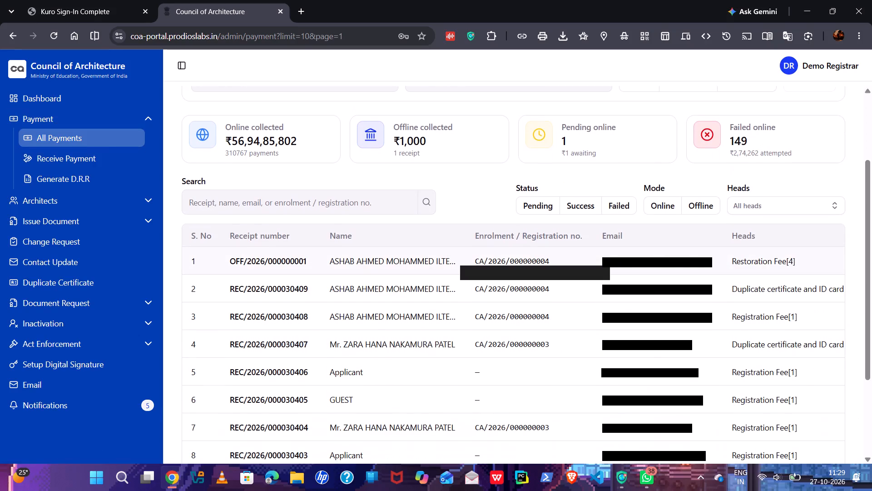
{"action": "scroll", "coordinate": [454, 257], "scroll_direction": "up", "scroll_amount": 2}
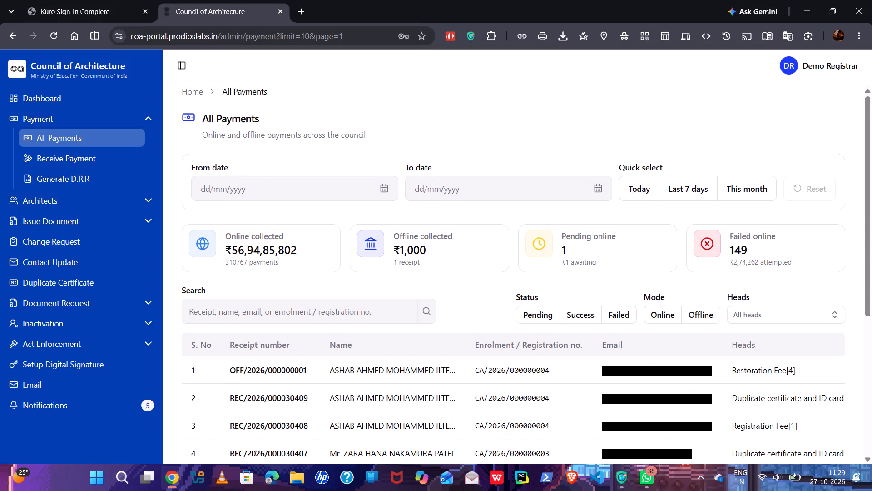
{"action": "scroll", "coordinate": [454, 257], "scroll_direction": "up", "scroll_amount": 1}
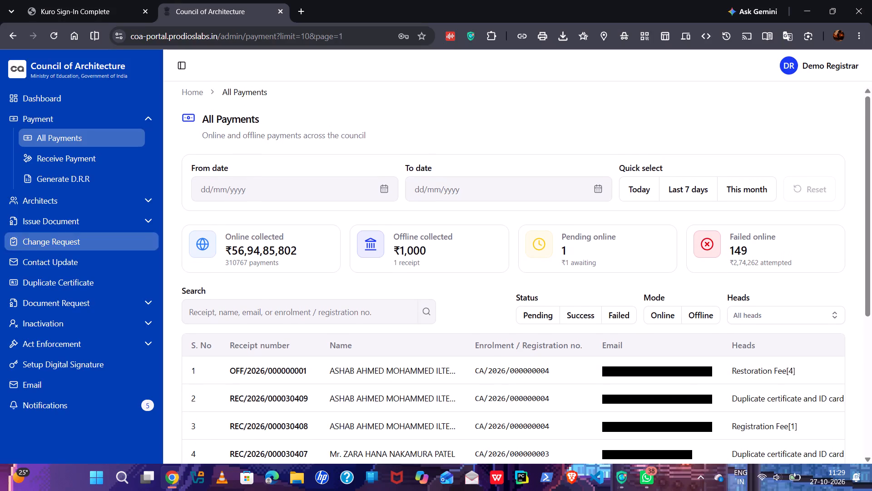
Generate the offline Daily Receipt Report with summary for 27 Oct 2026 and review its contents.
{"action": "left_click", "coordinate": [93, 177]}
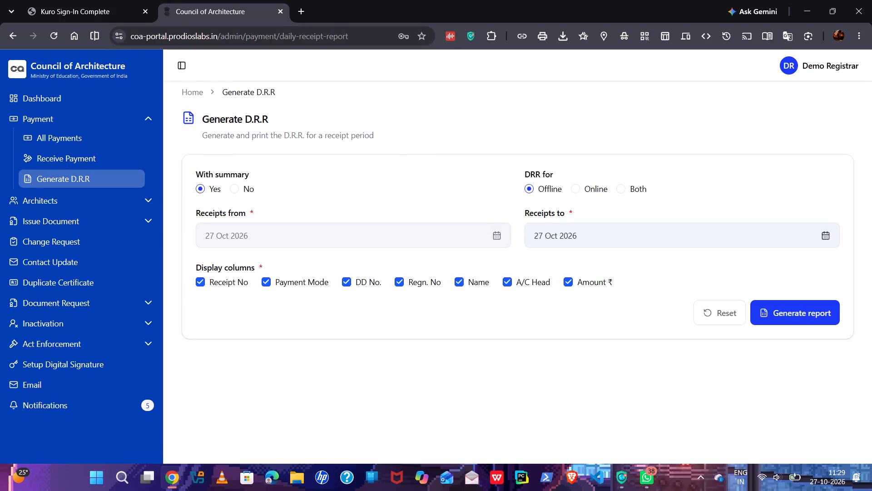
{"action": "left_click", "coordinate": [768, 317]}
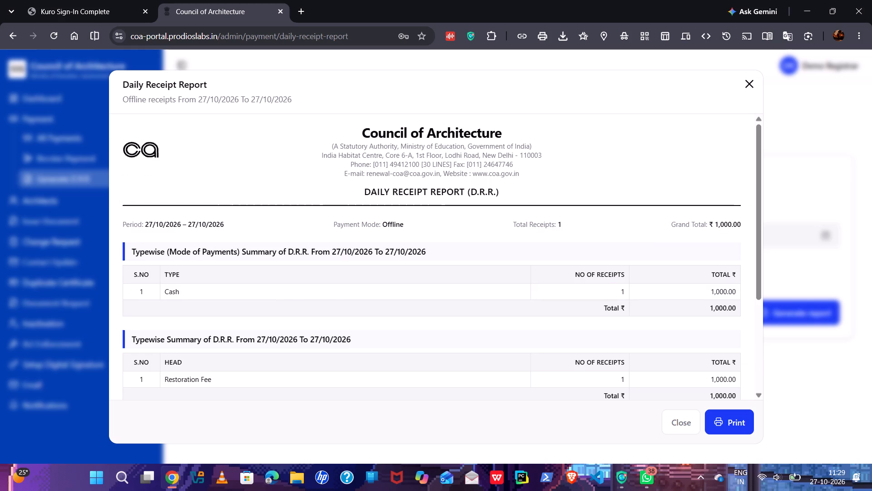
{"action": "scroll", "coordinate": [471, 280], "scroll_direction": "down", "scroll_amount": 8}
{"action": "scroll", "coordinate": [471, 280], "scroll_direction": "up", "scroll_amount": 5}
{"action": "scroll", "coordinate": [471, 280], "scroll_direction": "down", "scroll_amount": 5}
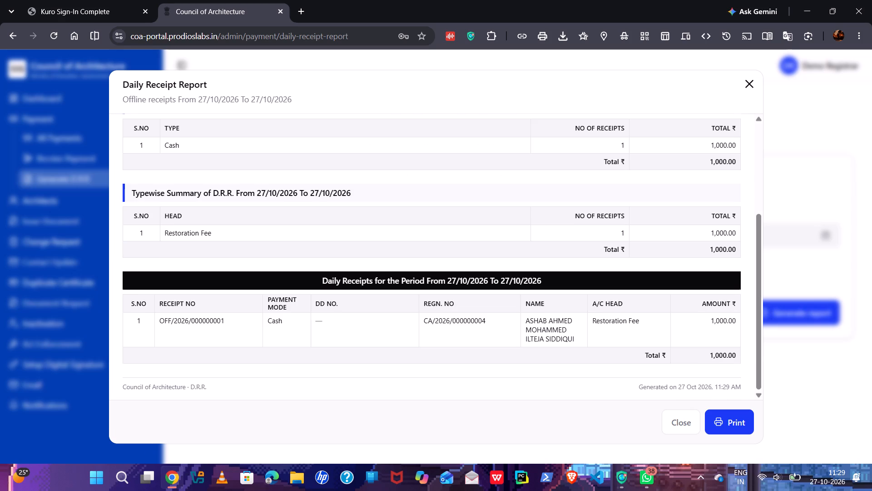
Save the Daily Receipt Report as a PDF in the Pictures folder under its suggested file name.
{"action": "left_click", "coordinate": [724, 416]}
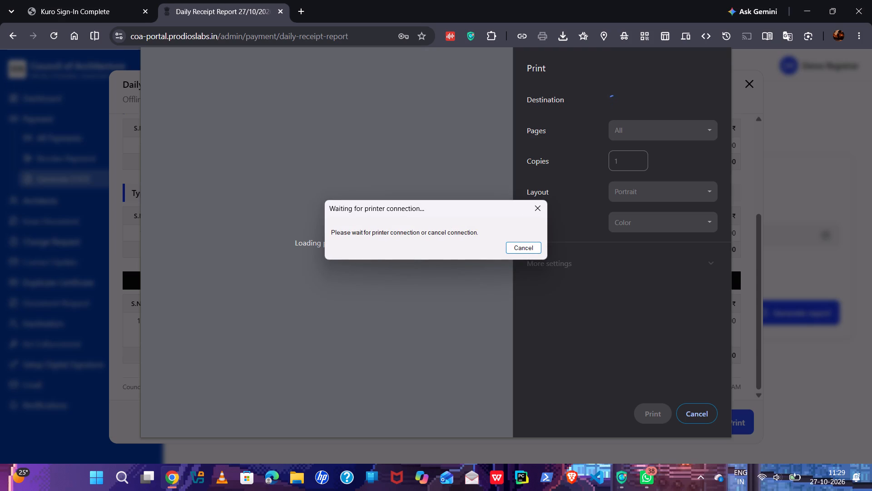
{"action": "left_click", "coordinate": [530, 245]}
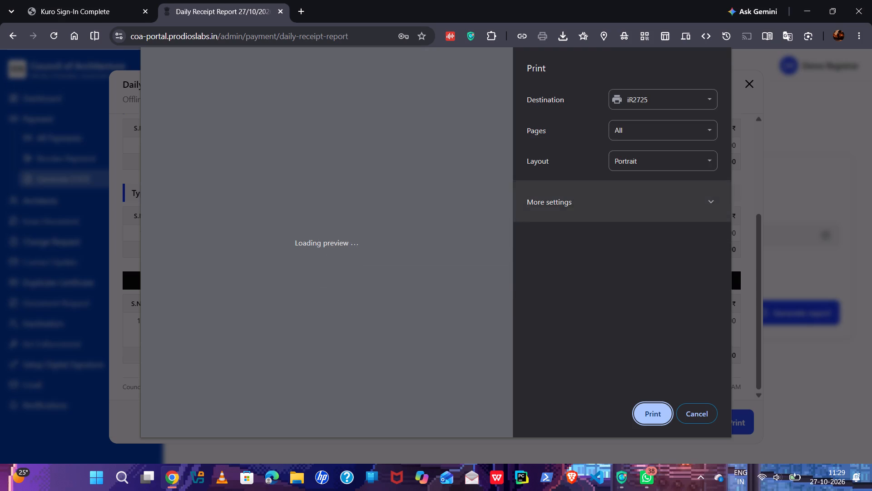
{"action": "left_click", "coordinate": [685, 105]}
{"action": "left_click", "coordinate": [679, 150]}
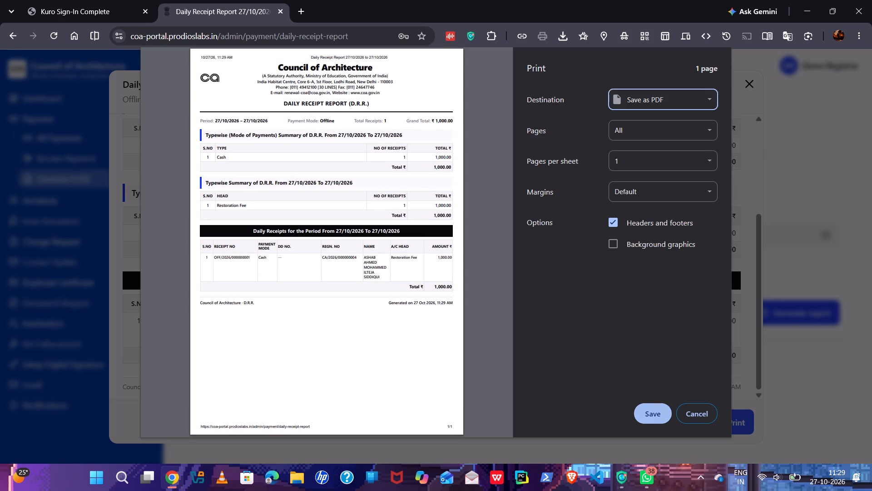
{"action": "left_click", "coordinate": [651, 413]}
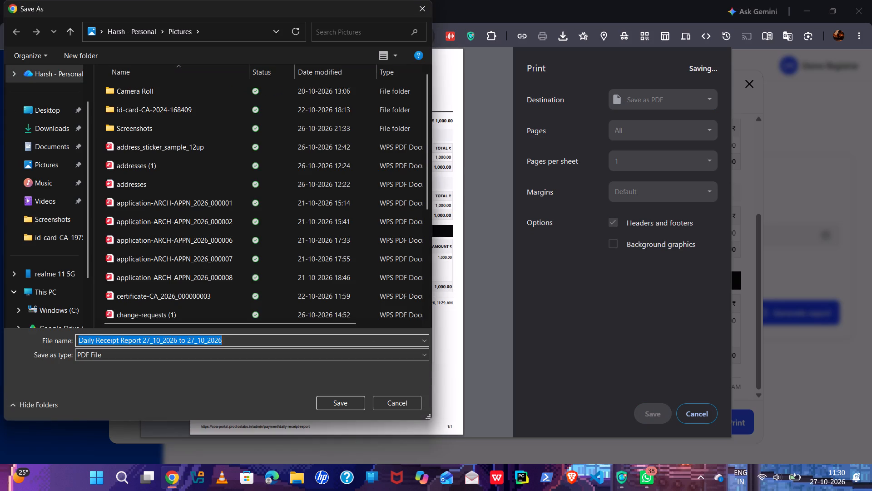
{"action": "left_click", "coordinate": [333, 402]}
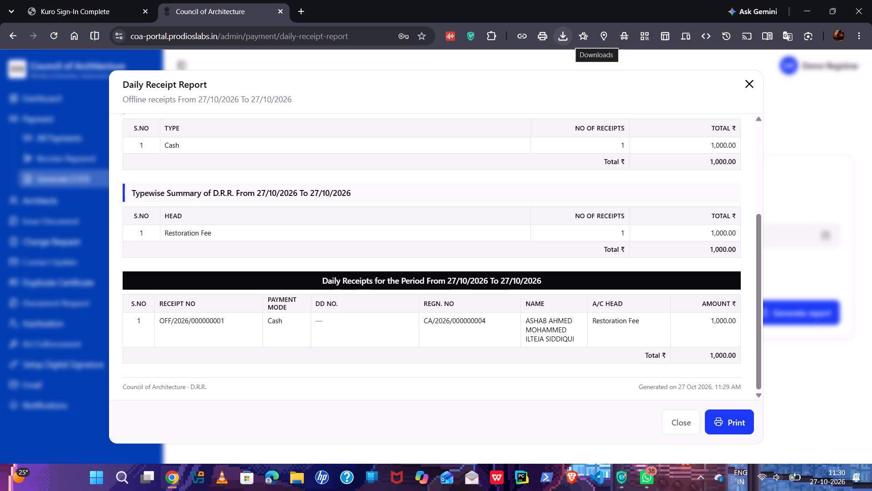
Review the payment mode summary, head summary and receipts table in the Daily Receipt Report.
{"action": "scroll", "coordinate": [406, 226], "scroll_direction": "up", "scroll_amount": 2}
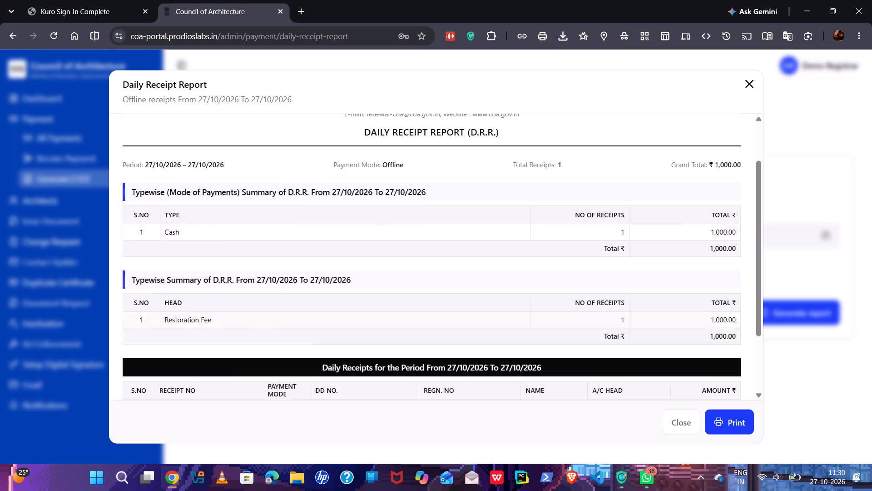
{"action": "scroll", "coordinate": [406, 226], "scroll_direction": "up", "scroll_amount": 1}
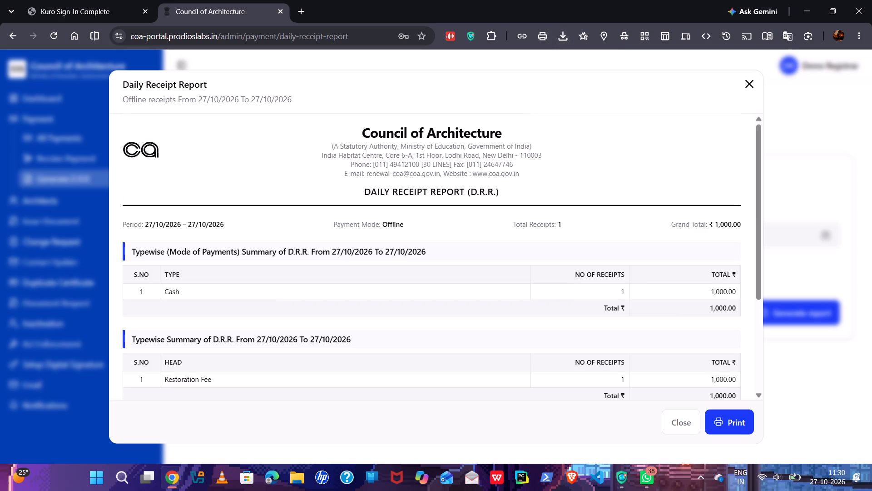
{"action": "scroll", "coordinate": [406, 226], "scroll_direction": "down", "scroll_amount": 6}
{"action": "scroll", "coordinate": [411, 273], "scroll_direction": "up", "scroll_amount": 2}
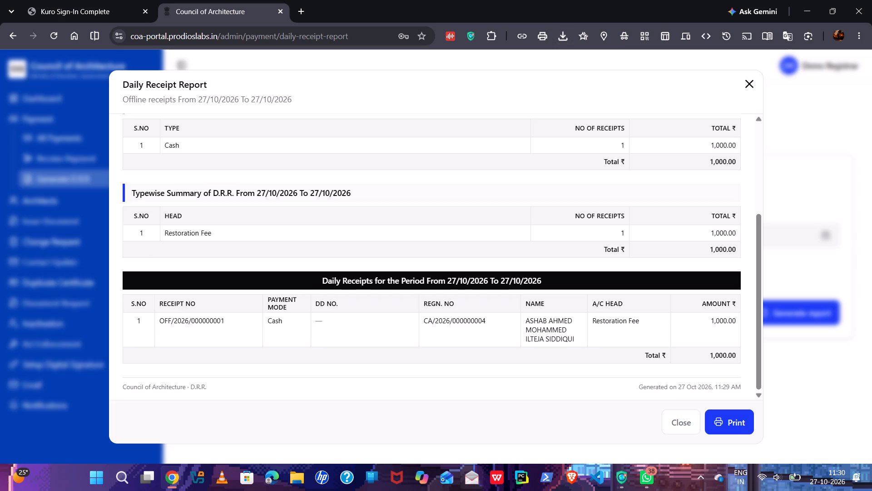
Look over the Daily Receipt Report from its letterhead and summaries down to the receipts table, and close it.
{"action": "scroll", "coordinate": [488, 282], "scroll_direction": "up", "scroll_amount": 3}
{"action": "scroll", "coordinate": [488, 282], "scroll_direction": "down", "scroll_amount": 4}
{"action": "scroll", "coordinate": [488, 282], "scroll_direction": "left", "scroll_amount": 3}
{"action": "scroll", "coordinate": [488, 282], "scroll_direction": "up", "scroll_amount": 6}
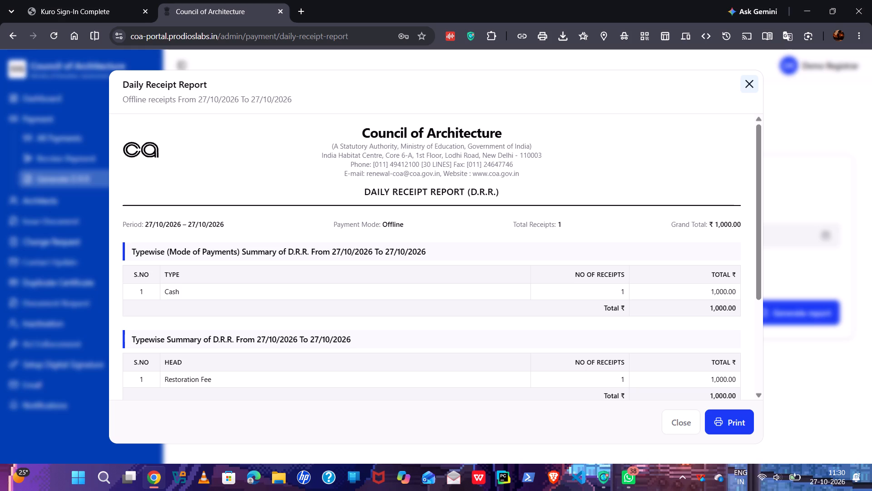
{"action": "scroll", "coordinate": [649, 166], "scroll_direction": "down", "scroll_amount": 3}
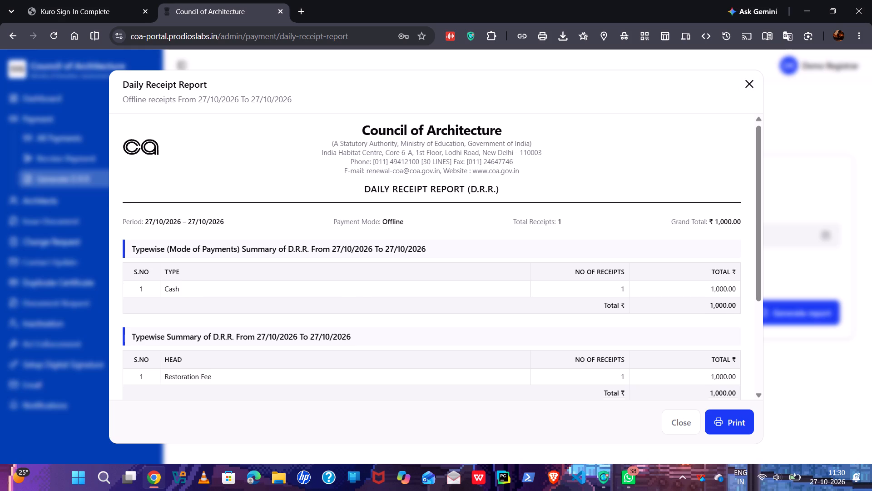
{"action": "scroll", "coordinate": [649, 166], "scroll_direction": "down", "scroll_amount": 5}
{"action": "scroll", "coordinate": [649, 166], "scroll_direction": "up", "scroll_amount": 3}
{"action": "left_click", "coordinate": [751, 75]}
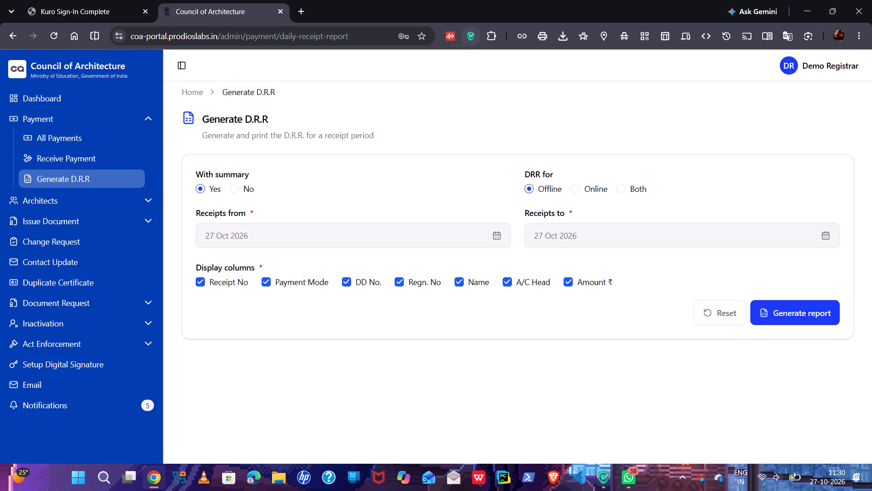
Check the browser's recent downloads for the saved Daily Receipt Report.
{"action": "left_click", "coordinate": [563, 36]}
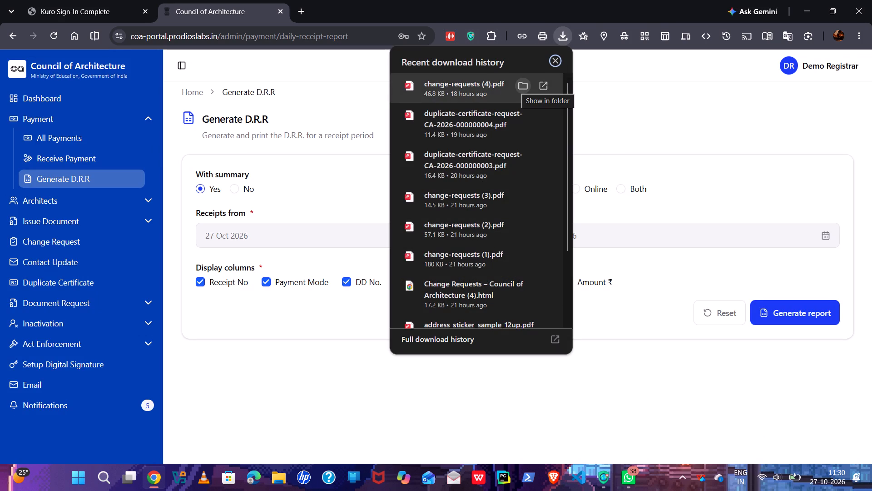
{"action": "left_click", "coordinate": [606, 96]}
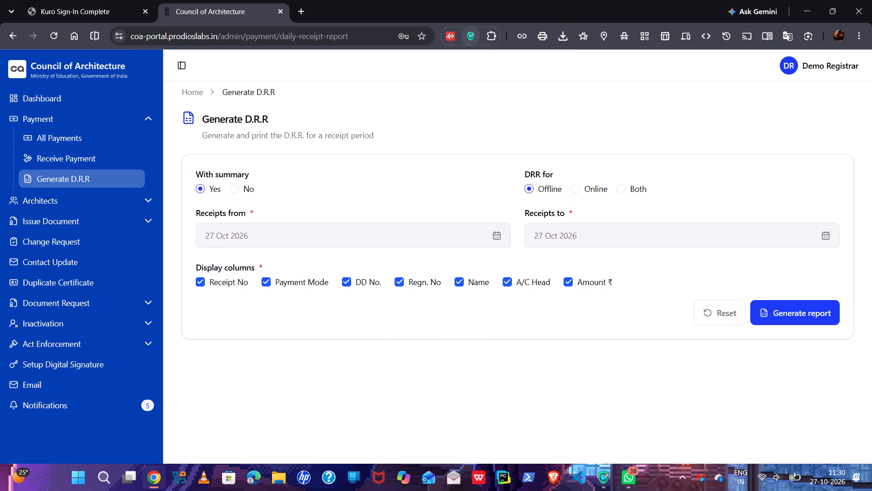
Regenerate the offline Daily Receipt Report for 27 Oct 2026 and save it as a PDF in Pictures, replacing the existing file.
{"action": "left_click", "coordinate": [783, 315]}
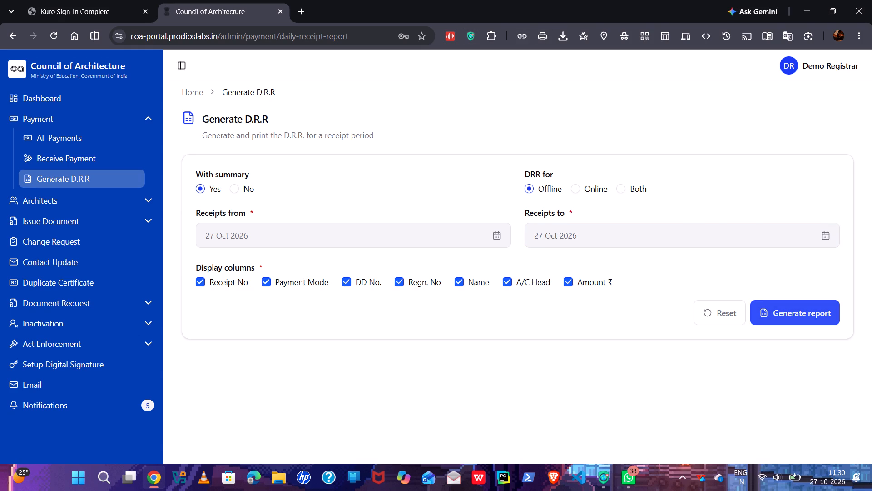
{"action": "scroll", "coordinate": [600, 323], "scroll_direction": "down", "scroll_amount": 6}
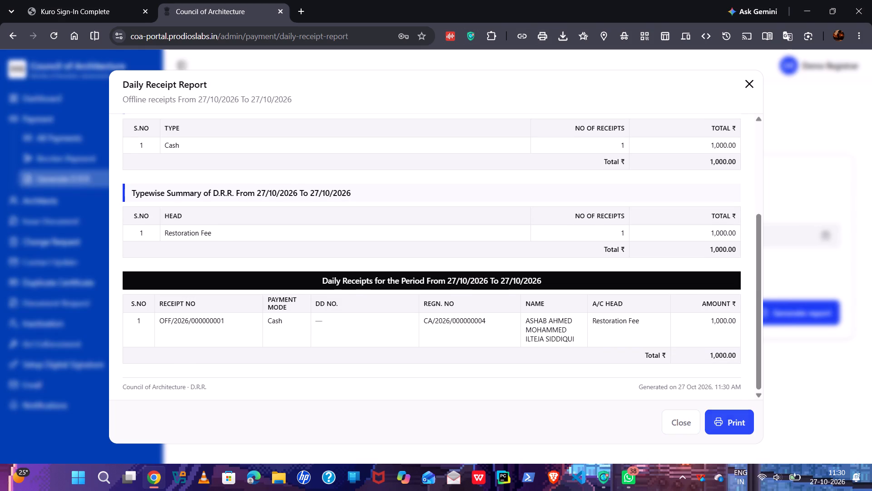
{"action": "left_click", "coordinate": [727, 421]}
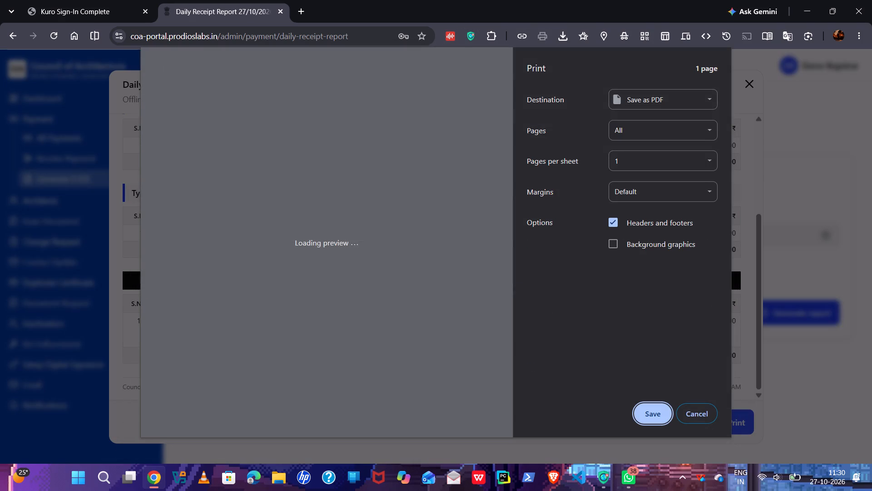
{"action": "left_click", "coordinate": [644, 409]}
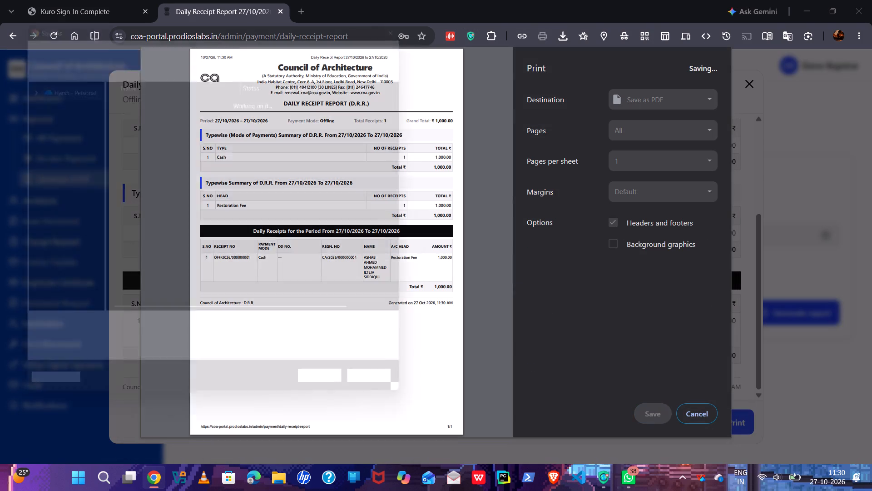
{"action": "left_click", "coordinate": [346, 404]}
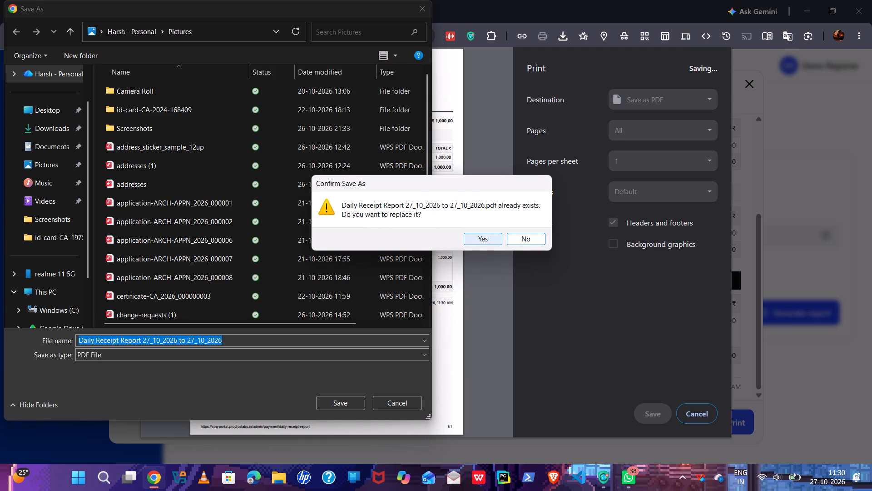
{"action": "left_click", "coordinate": [481, 239]}
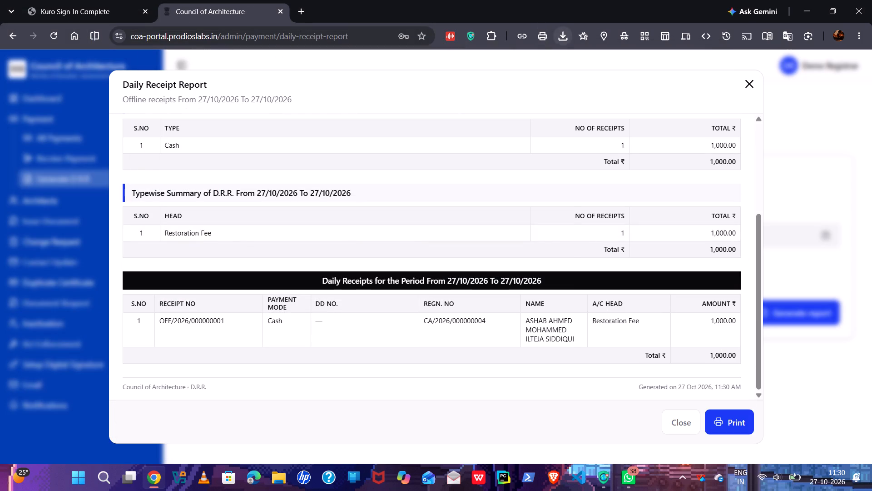
Open the saved Daily Receipt Report PDF from the recent files in File Explorer, review its full page, and minimise it.
{"action": "left_click", "coordinate": [566, 41]}
{"action": "left_click", "coordinate": [565, 40]}
{"action": "left_click", "coordinate": [277, 472]}
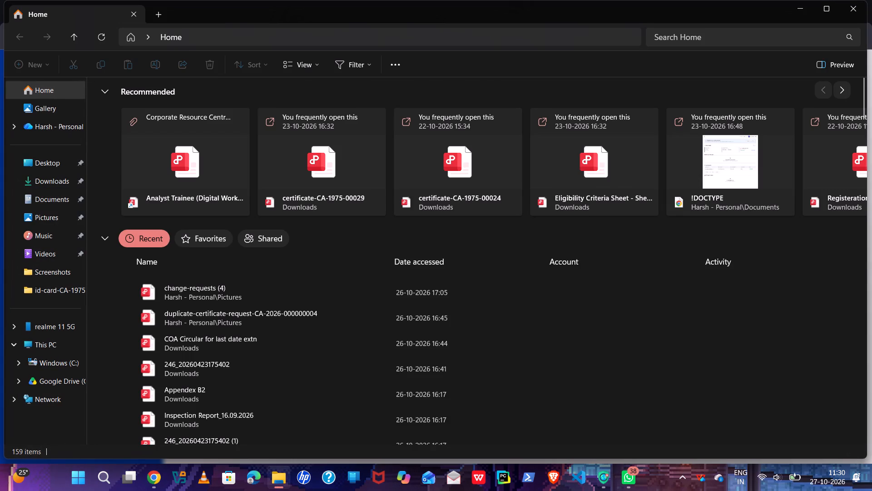
{"action": "double_click", "coordinate": [191, 297]}
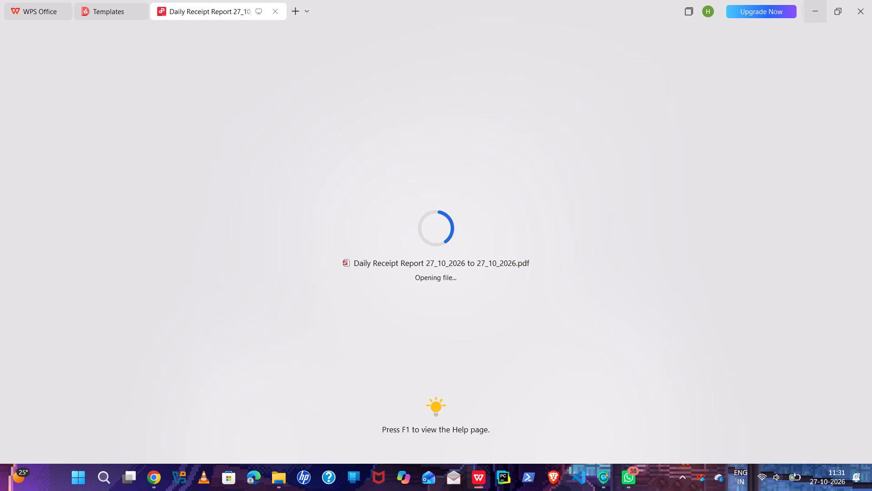
{"action": "scroll", "coordinate": [657, 309], "scroll_direction": "down", "scroll_amount": 4}
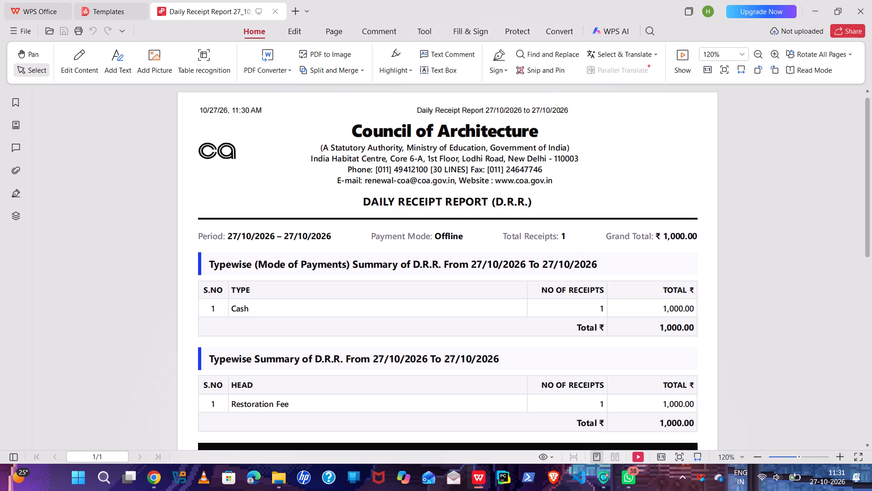
{"action": "scroll", "coordinate": [657, 309], "scroll_direction": "down", "scroll_amount": 16}
{"action": "scroll", "coordinate": [657, 309], "scroll_direction": "up", "scroll_amount": 4}
{"action": "scroll", "coordinate": [657, 309], "scroll_direction": "down", "scroll_amount": 17}
{"action": "scroll", "coordinate": [657, 309], "scroll_direction": "up", "scroll_amount": 12}
{"action": "scroll", "coordinate": [657, 309], "scroll_direction": "down", "scroll_amount": 9}
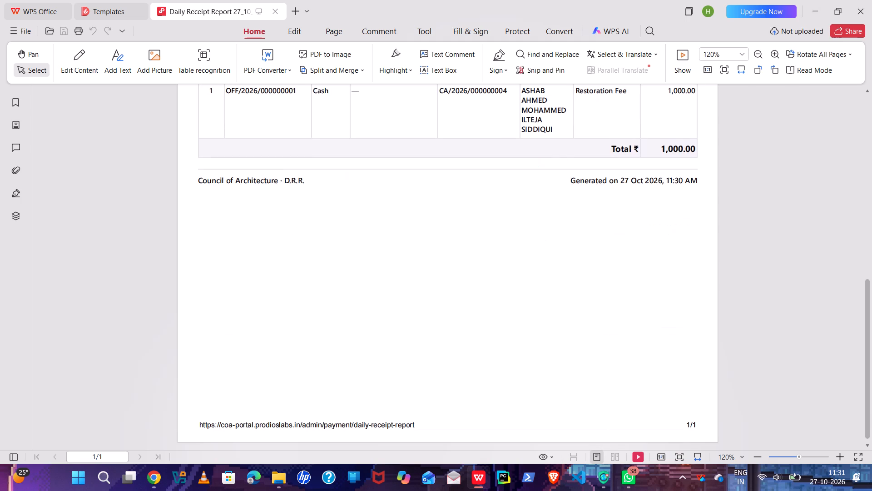
{"action": "scroll", "coordinate": [753, 0], "scroll_direction": "down", "scroll_amount": 1}
{"action": "scroll", "coordinate": [638, 320], "scroll_direction": "up", "scroll_amount": 4}
{"action": "left_click", "coordinate": [820, 3]}
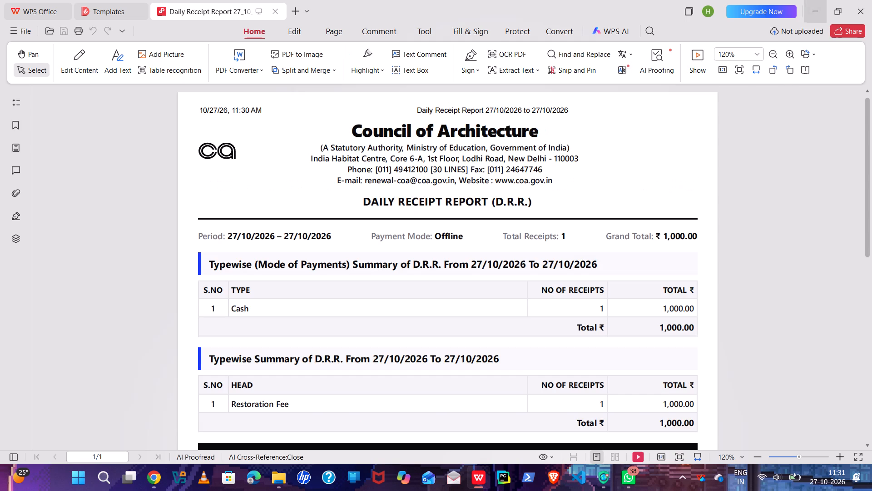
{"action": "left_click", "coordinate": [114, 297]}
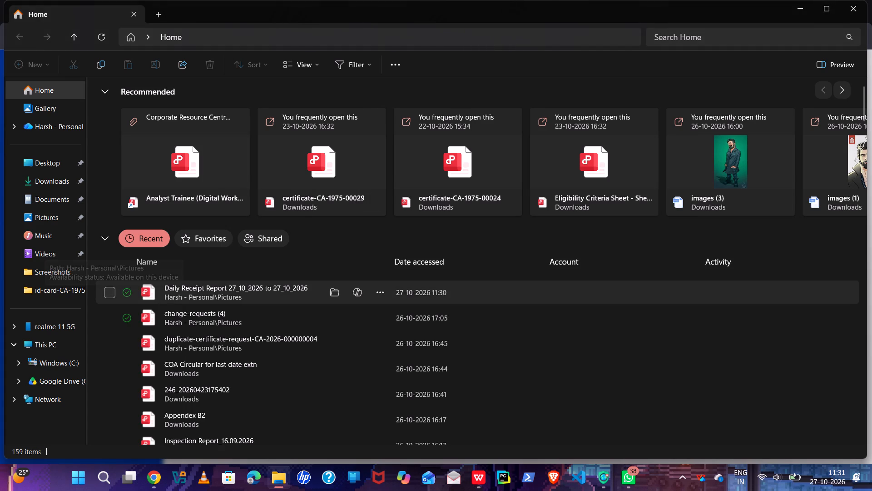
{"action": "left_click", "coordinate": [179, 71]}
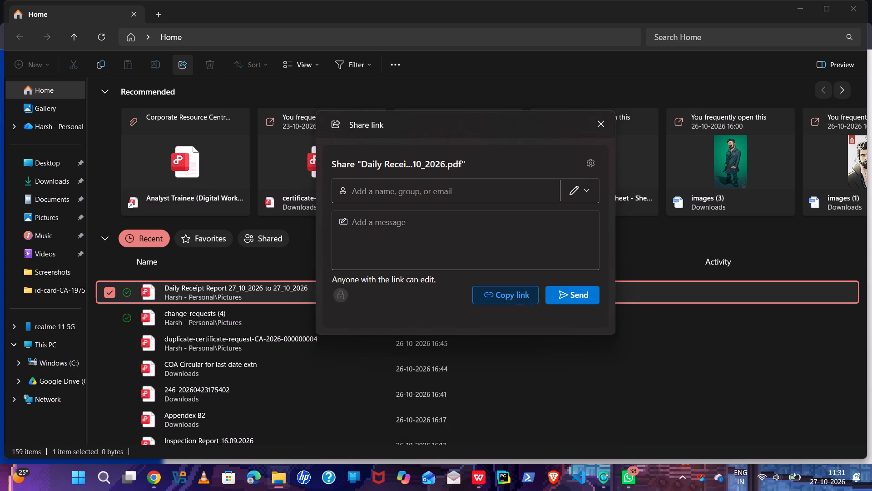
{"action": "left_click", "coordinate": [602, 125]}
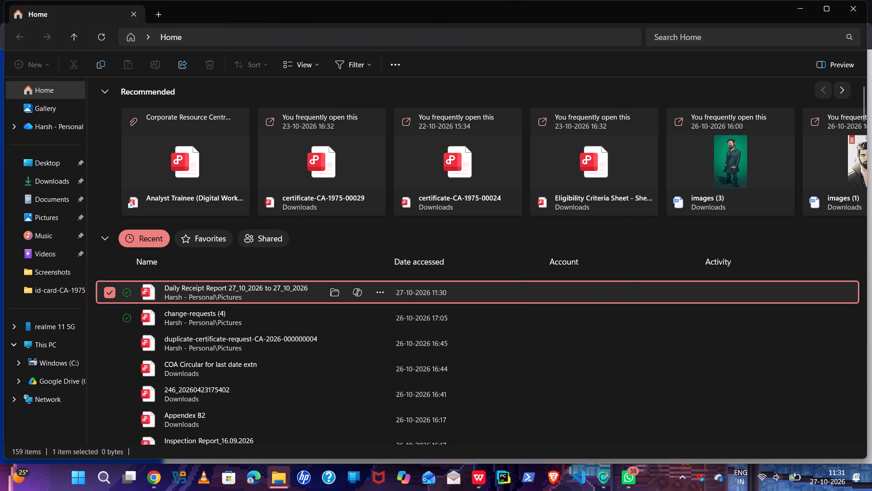
Go to the Daily Receipt Report PDF's location in the Pictures folder and cut the file for moving.
{"action": "left_click", "coordinate": [375, 295]}
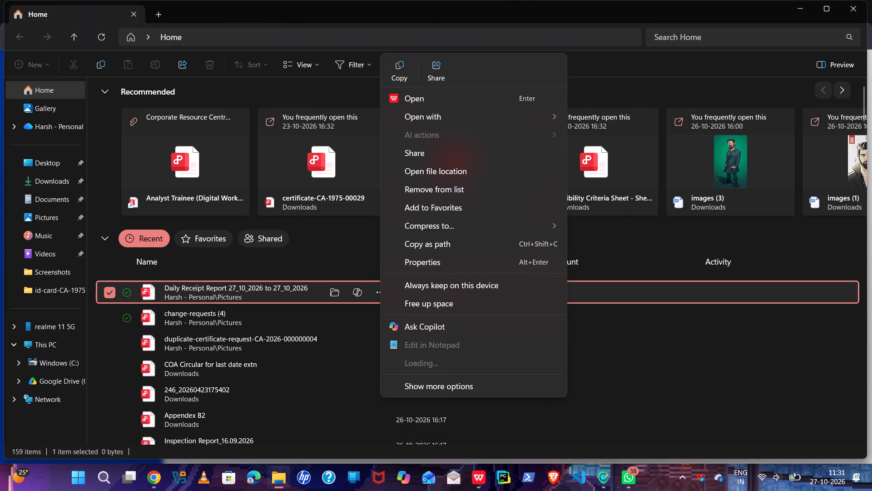
{"action": "left_click", "coordinate": [332, 292]}
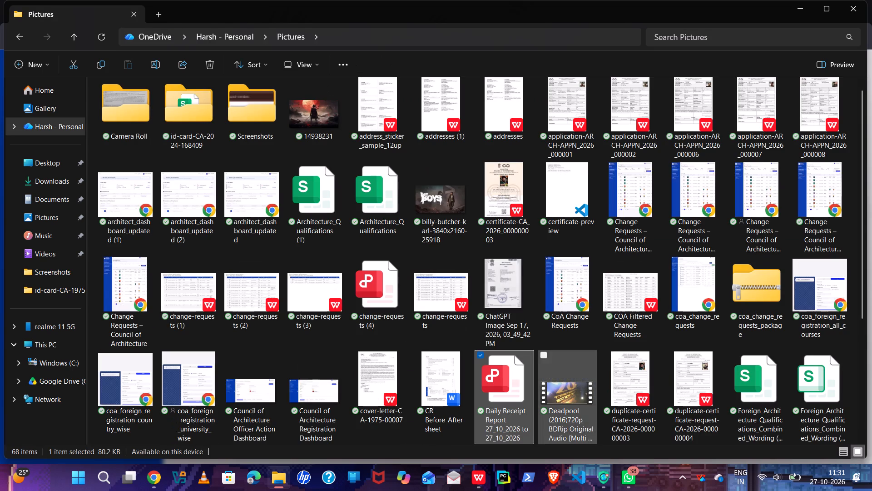
{"action": "left_click", "coordinate": [79, 61]}
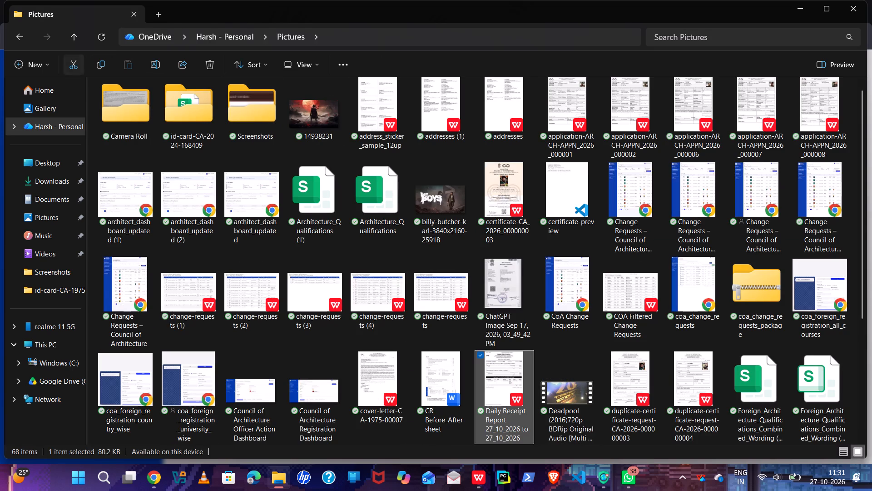
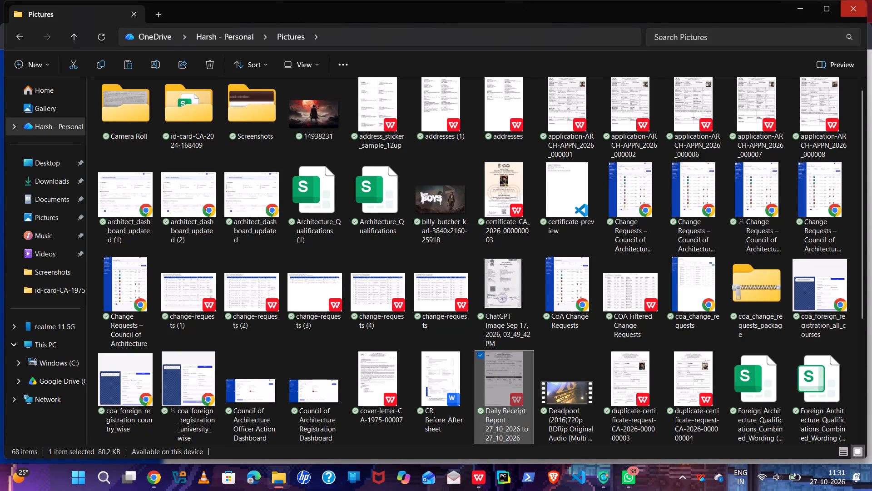
Put away the Pictures folder window and return to the portal's Generate D.R.R page in the browser.
{"action": "left_click", "coordinate": [811, 5]}
{"action": "left_click", "coordinate": [752, 84]}
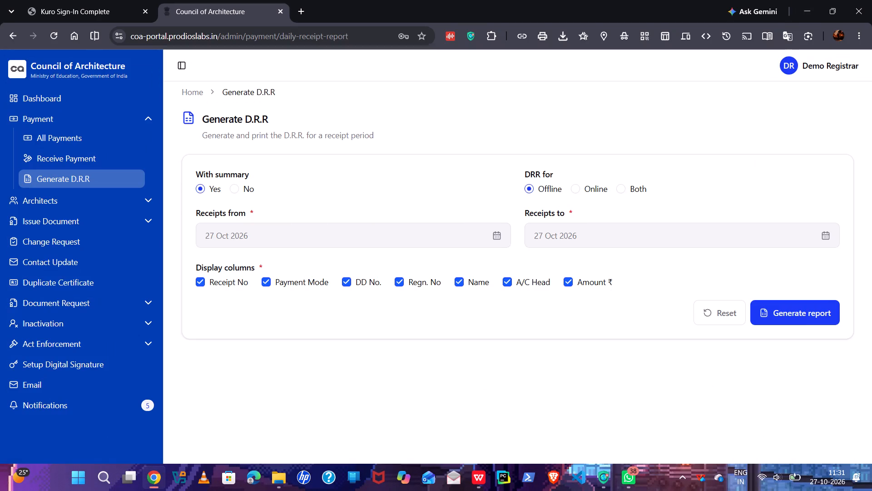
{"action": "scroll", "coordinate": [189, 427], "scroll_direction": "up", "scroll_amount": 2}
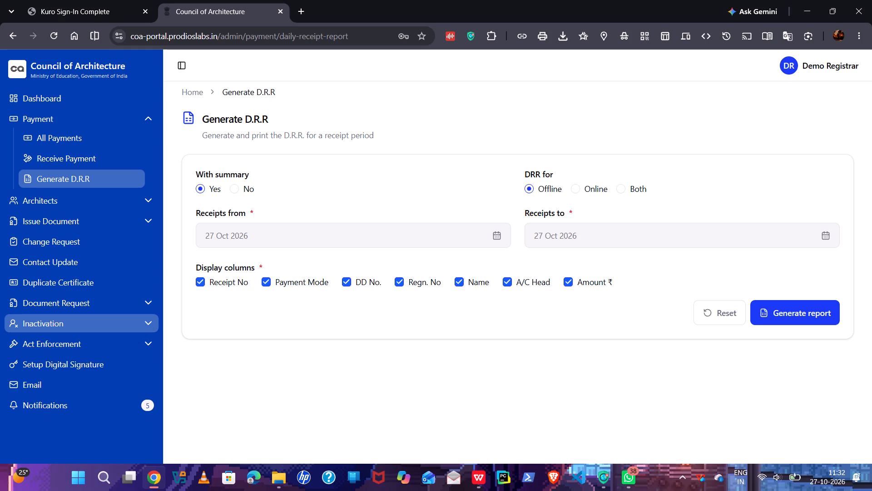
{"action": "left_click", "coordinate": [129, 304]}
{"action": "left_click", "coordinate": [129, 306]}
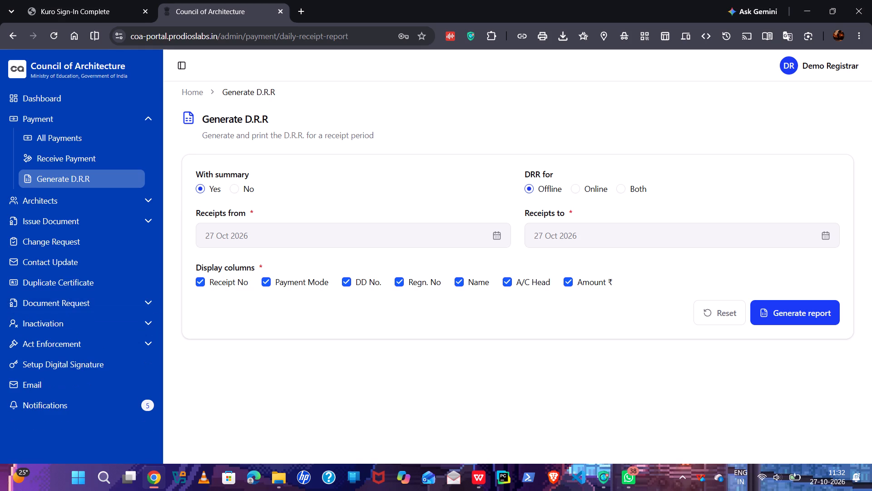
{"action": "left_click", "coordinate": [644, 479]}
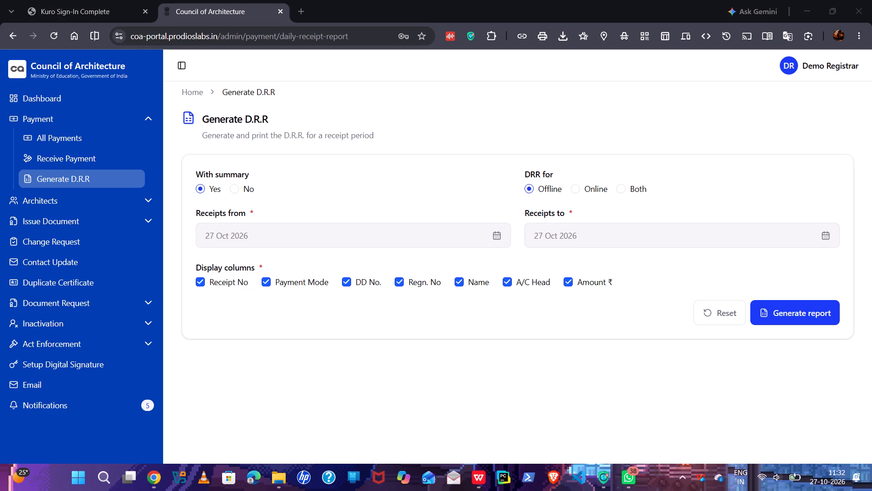
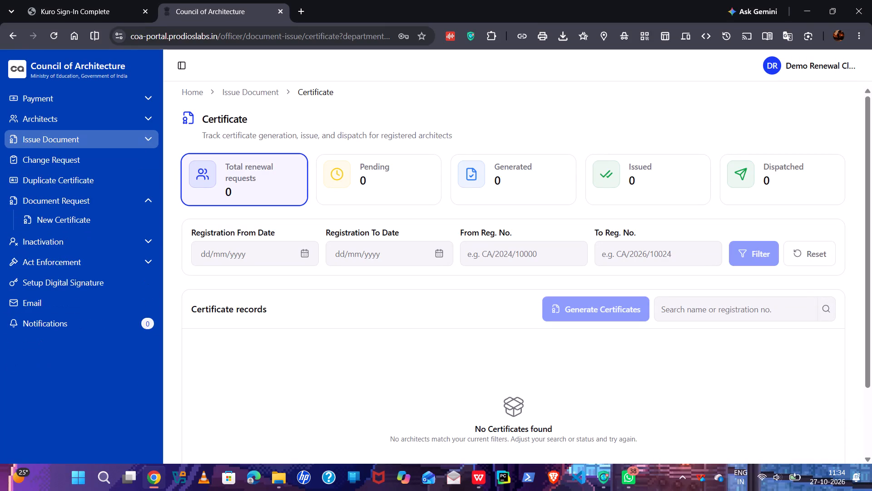
Review the Certificate and ID Card pages of the Issue Document section, including their status counts and record lists.
{"action": "left_click", "coordinate": [86, 160]}
{"action": "scroll", "coordinate": [405, 274], "scroll_direction": "down", "scroll_amount": 7}
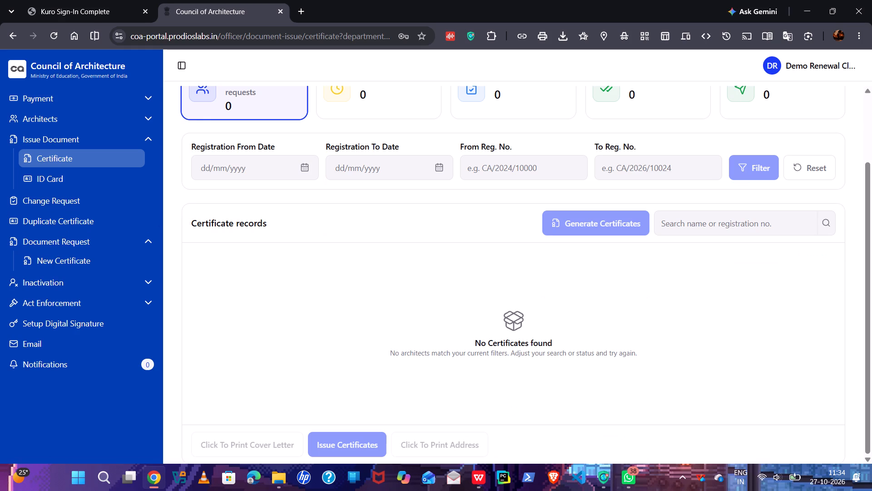
{"action": "scroll", "coordinate": [405, 274], "scroll_direction": "right", "scroll_amount": 1}
{"action": "scroll", "coordinate": [474, 214], "scroll_direction": "up", "scroll_amount": 1}
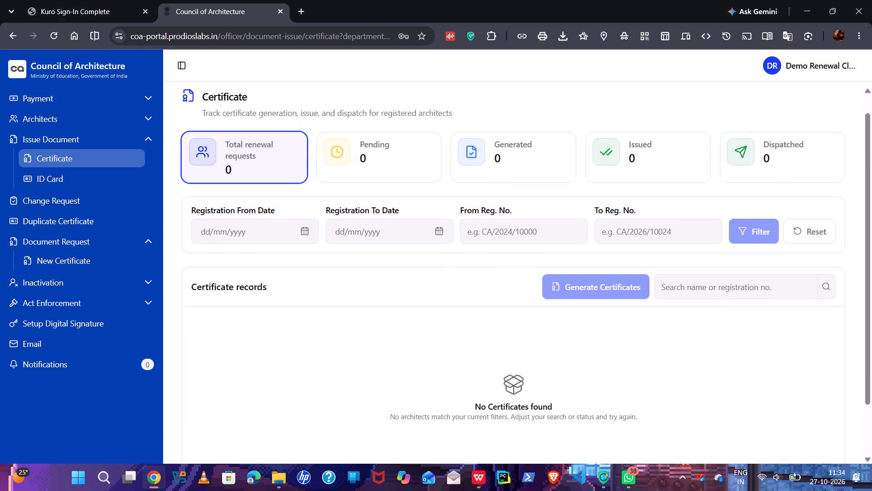
{"action": "left_click", "coordinate": [99, 179]}
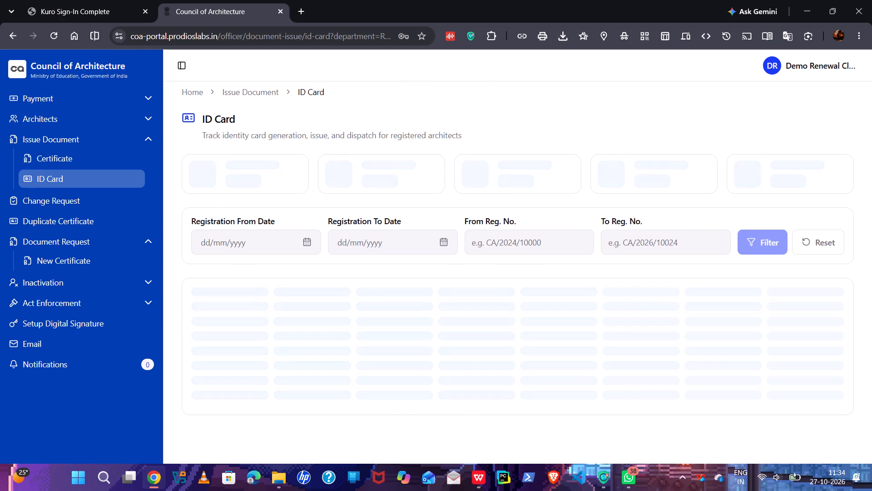
{"action": "scroll", "coordinate": [358, 291], "scroll_direction": "down", "scroll_amount": 11}
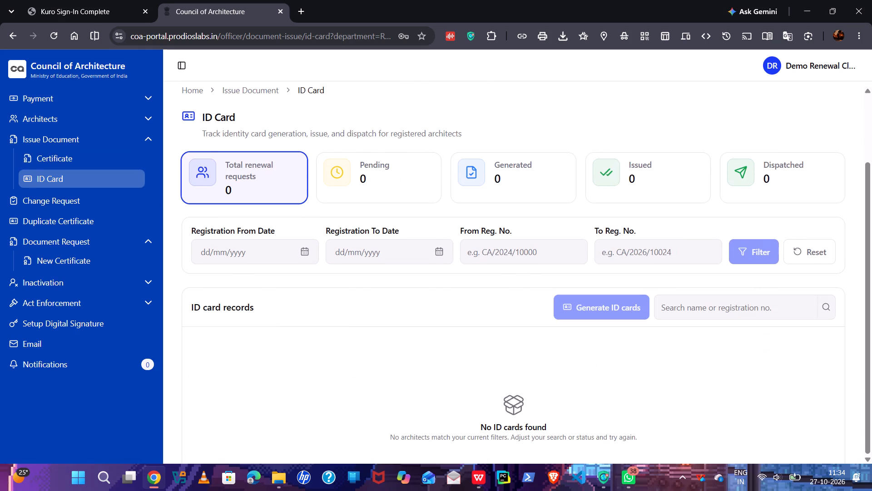
{"action": "scroll", "coordinate": [547, 176], "scroll_direction": "up", "scroll_amount": 3}
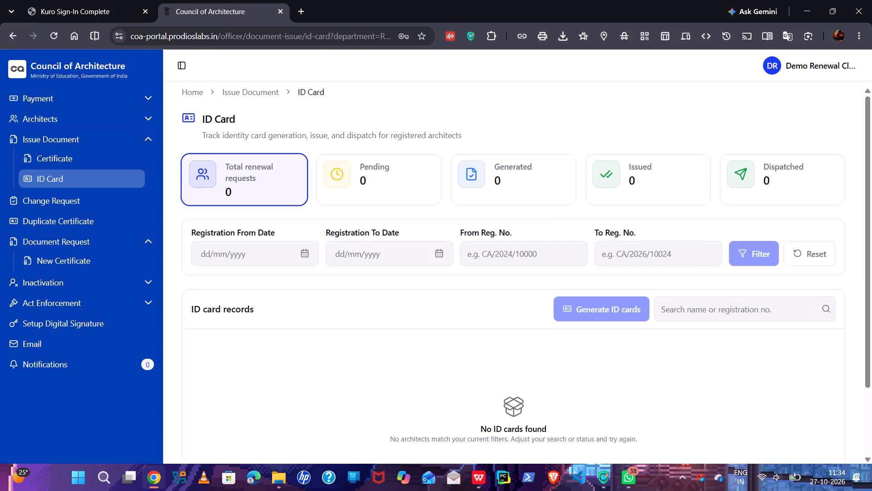
On the Defaulter Architects page, filter the records with From Year 2026 and To Year 2026.
{"action": "left_click", "coordinate": [80, 117]}
{"action": "left_click", "coordinate": [69, 184]}
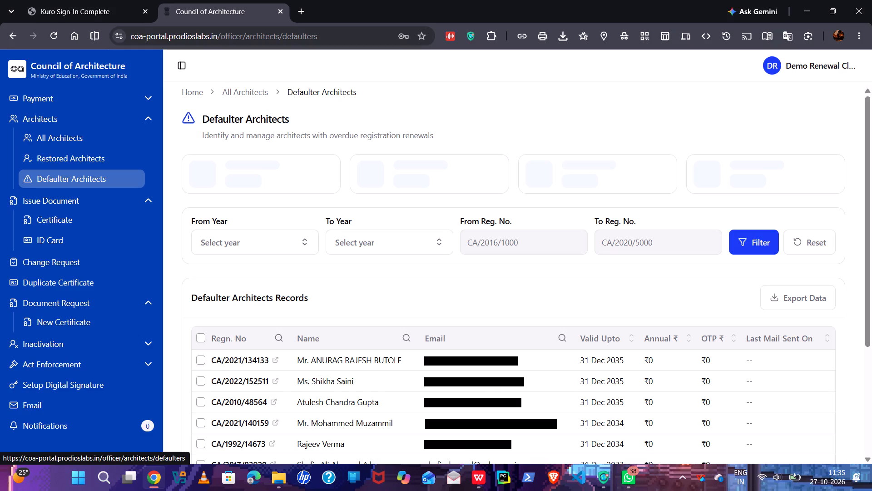
{"action": "left_click", "coordinate": [297, 241]}
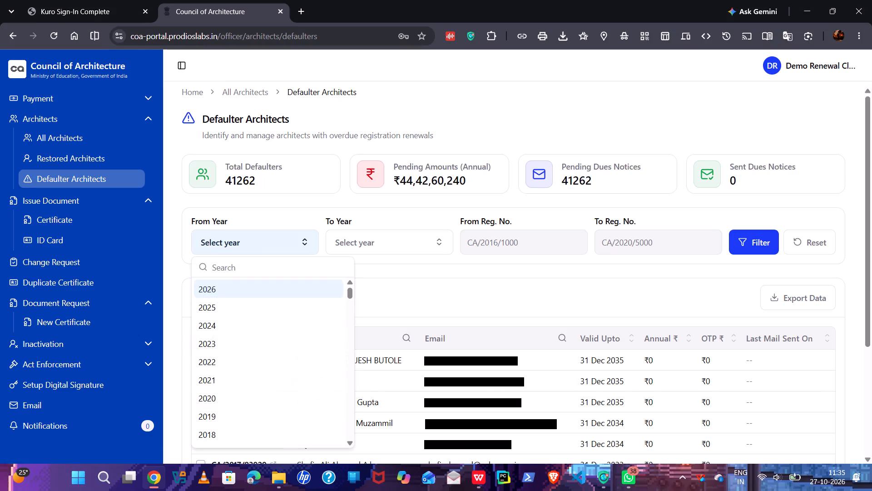
{"action": "left_click", "coordinate": [227, 308]}
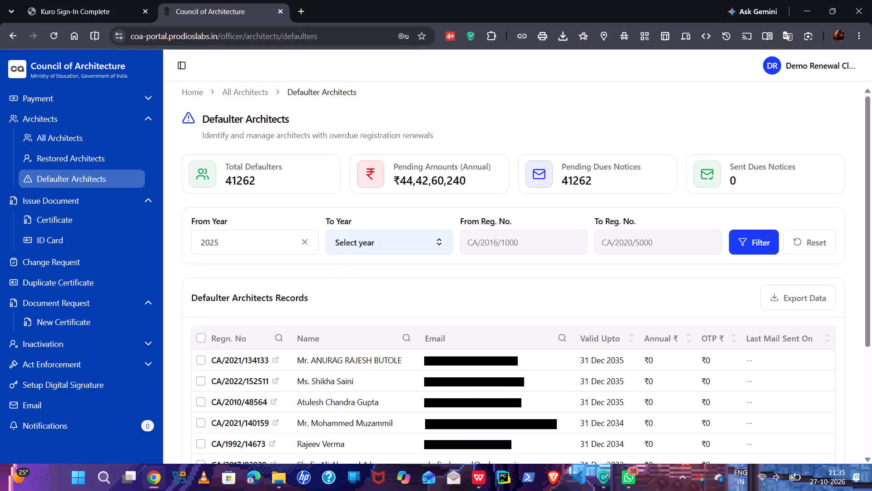
{"action": "left_click", "coordinate": [253, 248]}
{"action": "left_click", "coordinate": [222, 290]}
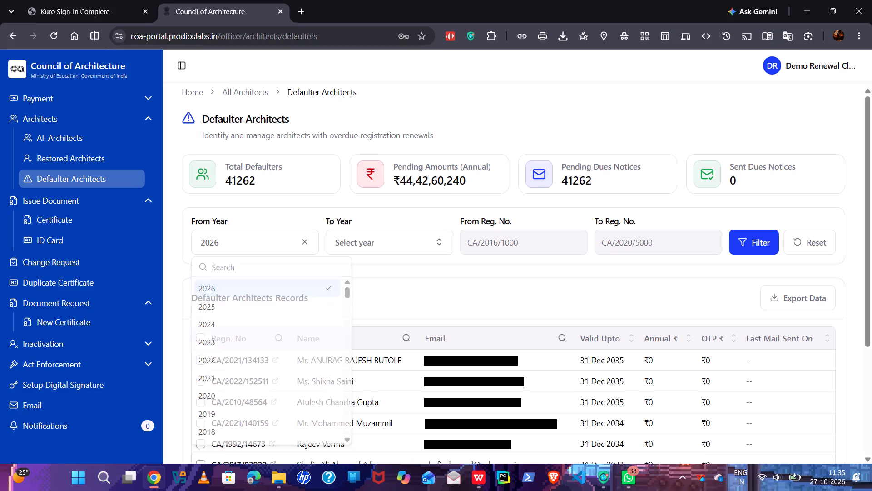
{"action": "left_click", "coordinate": [332, 243]}
{"action": "left_click", "coordinate": [355, 292]}
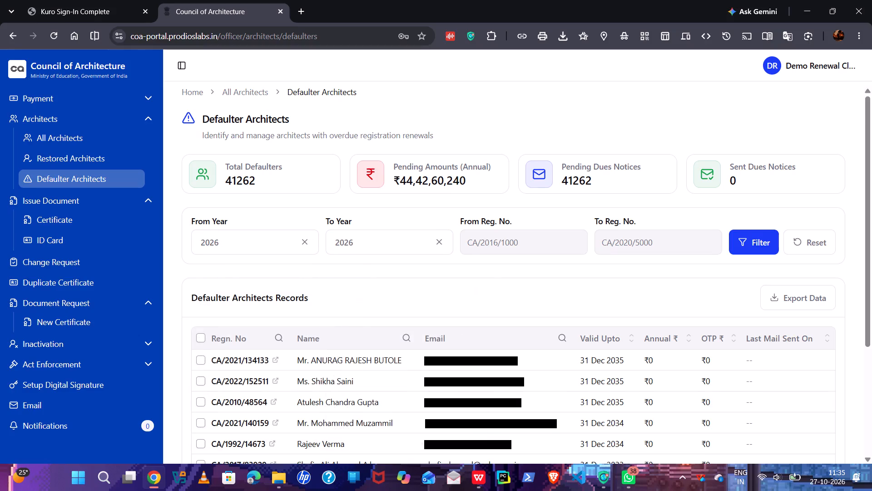
{"action": "left_click", "coordinate": [743, 235]}
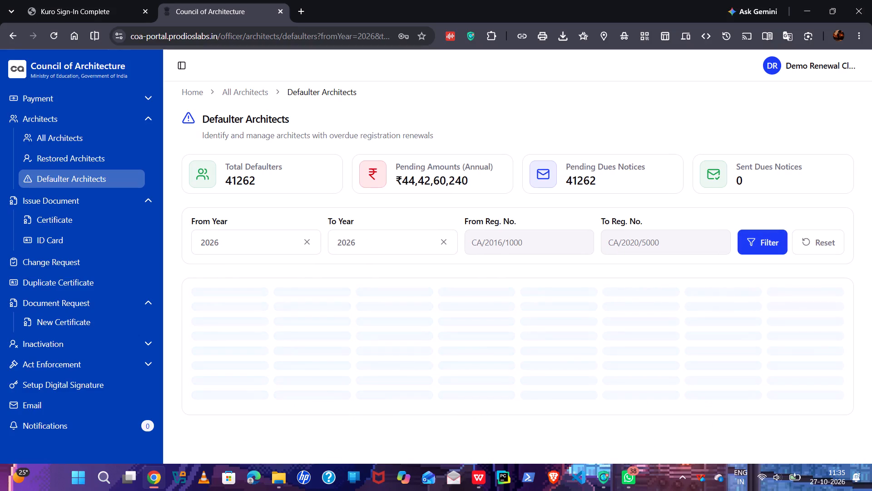
Look over the filtered defaulter architects table and its page-size options, keeping 50 records per page.
{"action": "scroll", "coordinate": [343, 418], "scroll_direction": "down", "scroll_amount": 8}
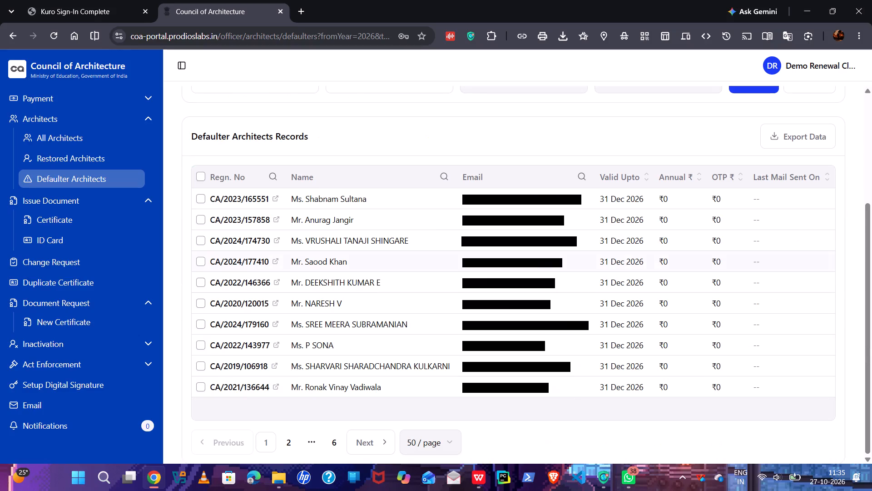
{"action": "scroll", "coordinate": [343, 418], "scroll_direction": "down", "scroll_amount": 3}
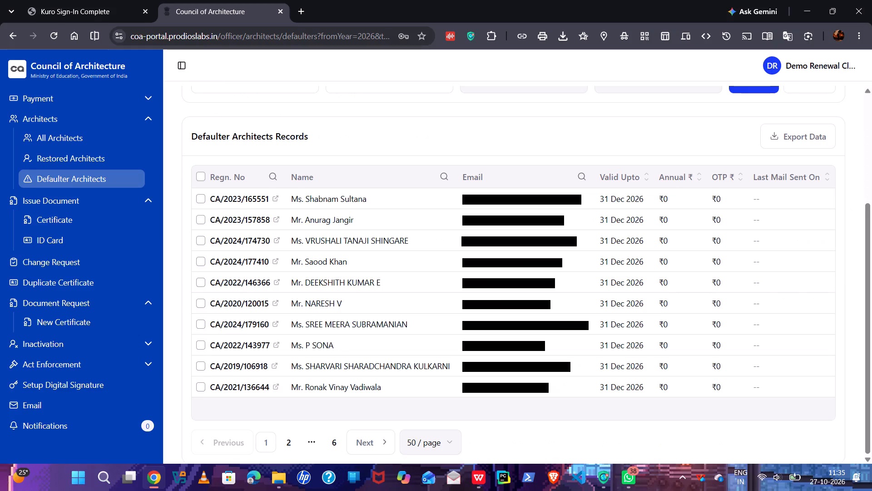
{"action": "left_click", "coordinate": [403, 443]}
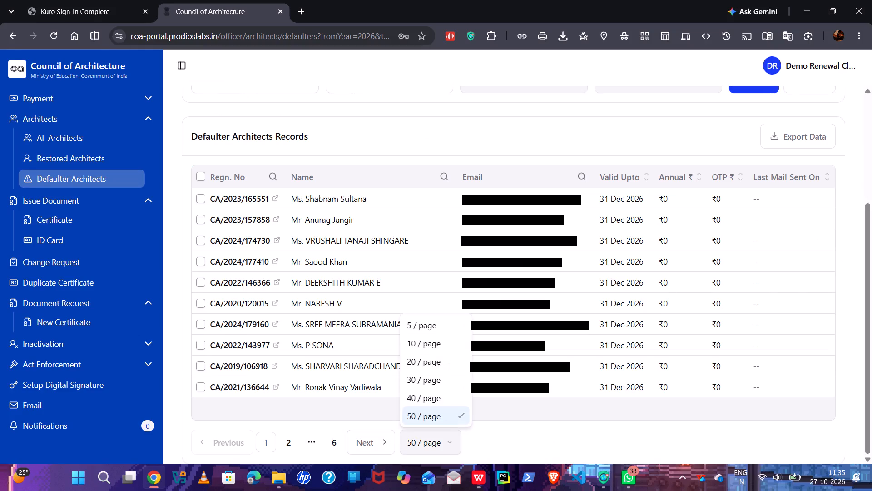
{"action": "left_click", "coordinate": [422, 420]}
{"action": "scroll", "coordinate": [279, 315], "scroll_direction": "down", "scroll_amount": 2}
{"action": "scroll", "coordinate": [279, 315], "scroll_direction": "up", "scroll_amount": 1}
{"action": "scroll", "coordinate": [279, 315], "scroll_direction": "down", "scroll_amount": 6}
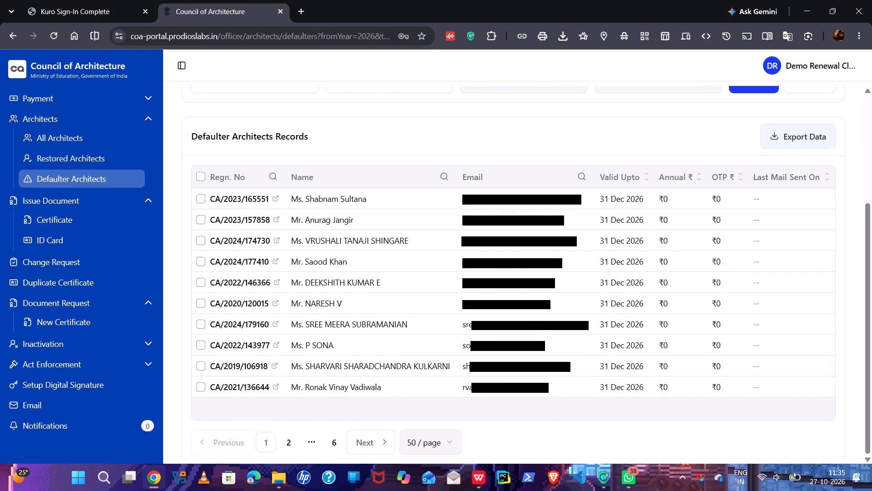
Export the filtered defaulter records and save them in the Pictures folder as the XLSX worksheet defaulter-architects.
{"action": "left_click", "coordinate": [772, 142]}
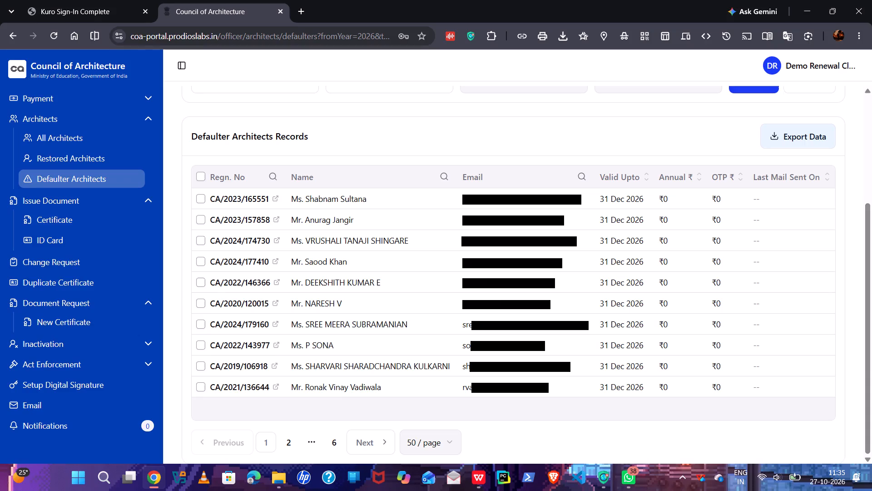
{"action": "left_click", "coordinate": [790, 138]}
{"action": "scroll", "coordinate": [790, 138], "scroll_direction": "up", "scroll_amount": 1}
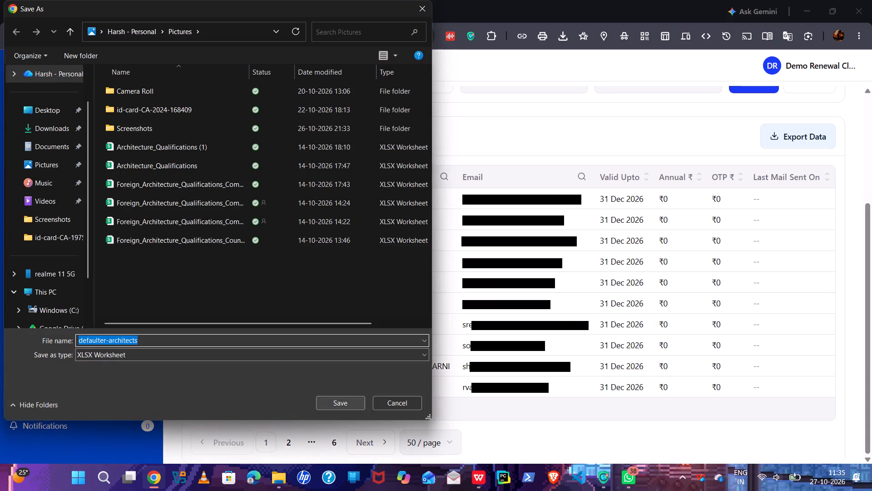
{"action": "left_click", "coordinate": [336, 399]}
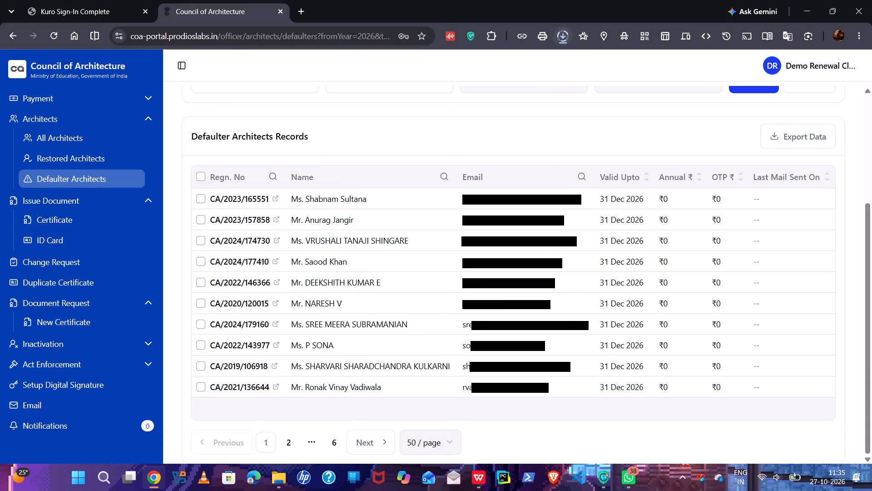
Show the downloaded defaulter-architects.xlsx in its folder, look through the Pictures files, and put the folder window away.
{"action": "left_click", "coordinate": [567, 38]}
{"action": "scroll", "coordinate": [668, 233], "scroll_direction": "up", "scroll_amount": 2}
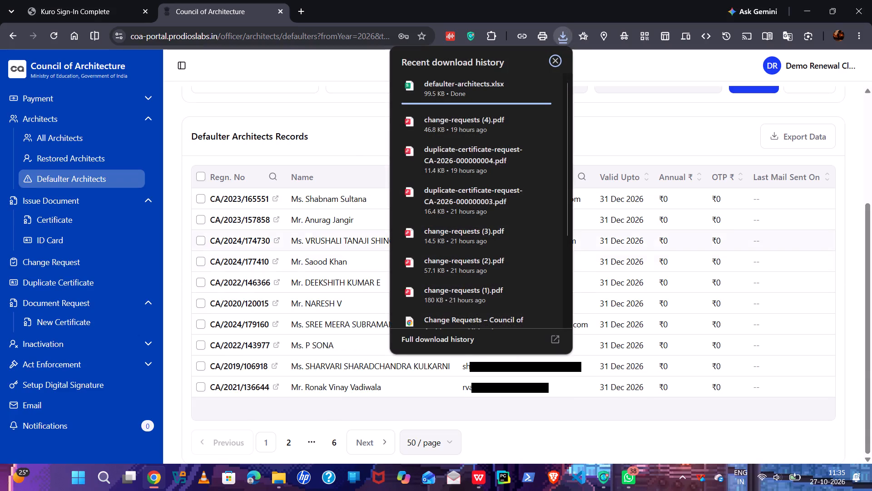
{"action": "scroll", "coordinate": [668, 233], "scroll_direction": "up", "scroll_amount": 2}
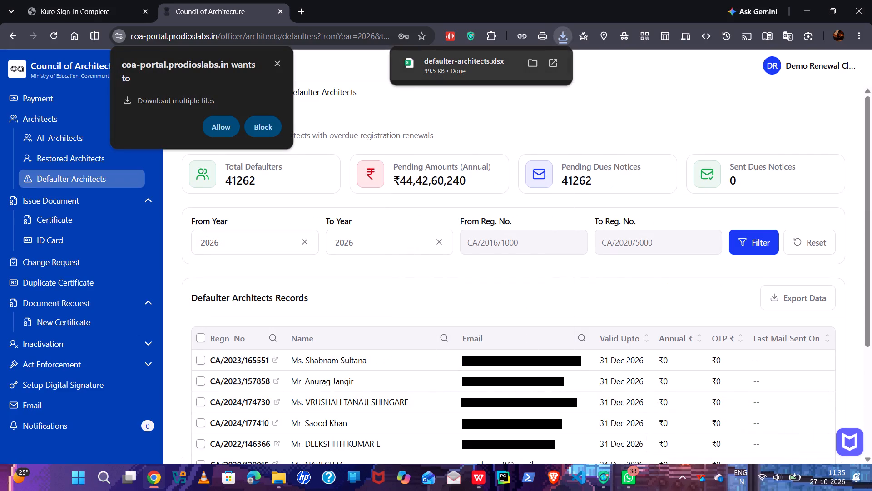
{"action": "left_click", "coordinate": [528, 64]}
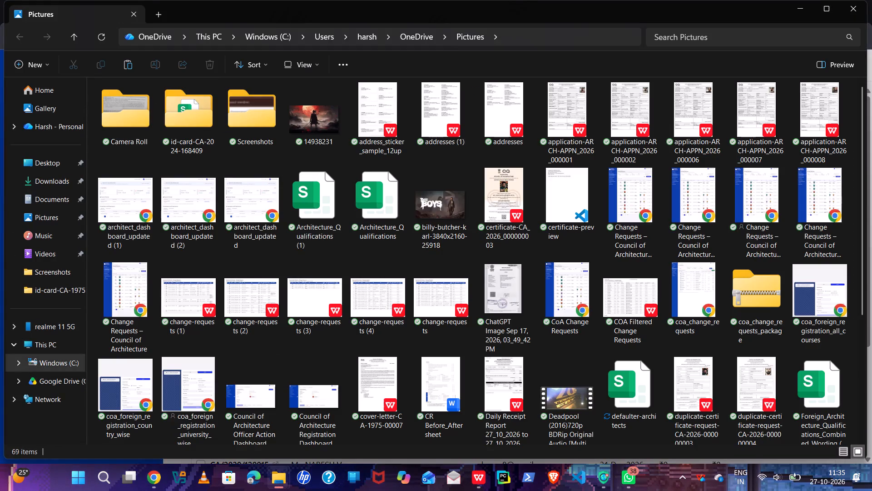
{"action": "scroll", "coordinate": [525, 356], "scroll_direction": "down", "scroll_amount": 1}
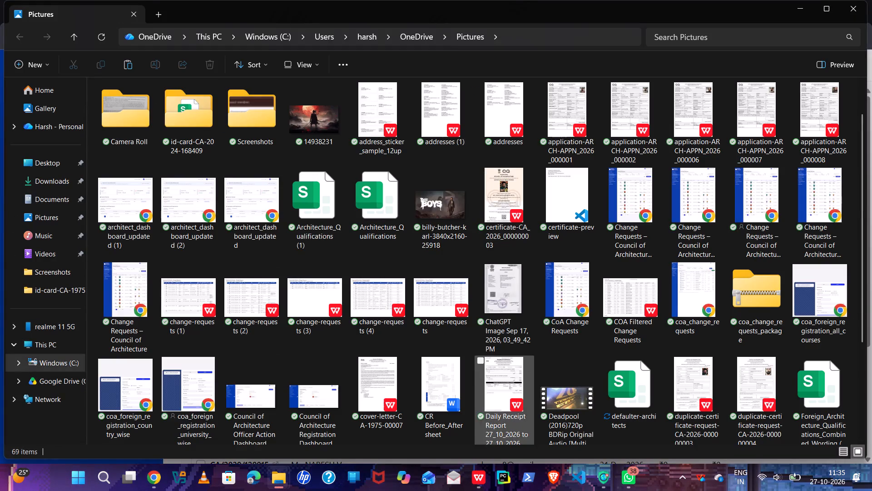
{"action": "scroll", "coordinate": [525, 356], "scroll_direction": "down", "scroll_amount": 8}
{"action": "scroll", "coordinate": [525, 356], "scroll_direction": "up", "scroll_amount": 1}
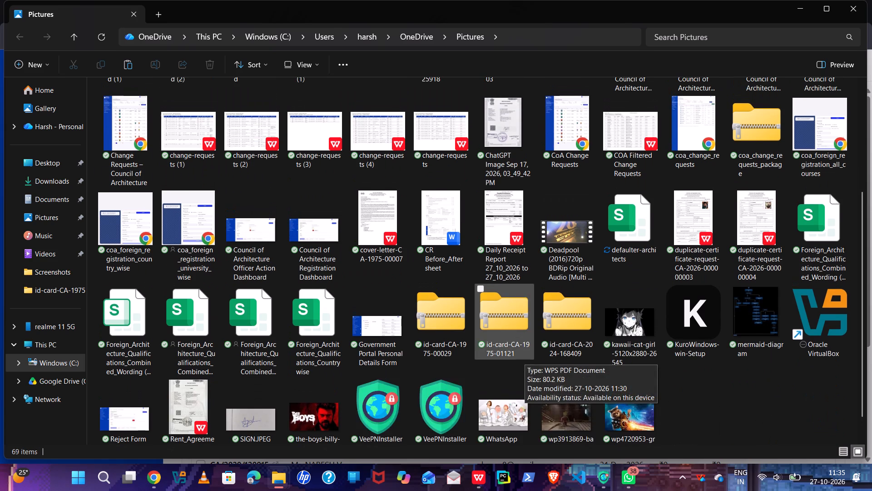
{"action": "scroll", "coordinate": [525, 356], "scroll_direction": "up", "scroll_amount": 2}
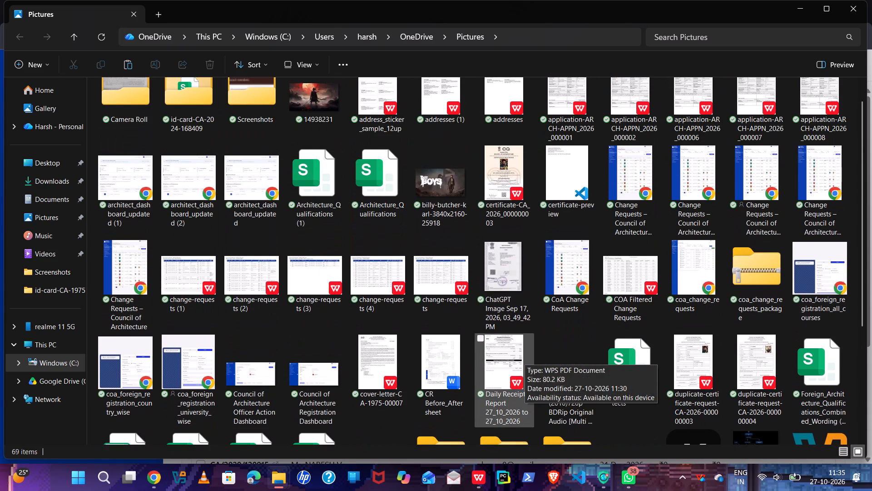
{"action": "scroll", "coordinate": [525, 356], "scroll_direction": "up", "scroll_amount": 1}
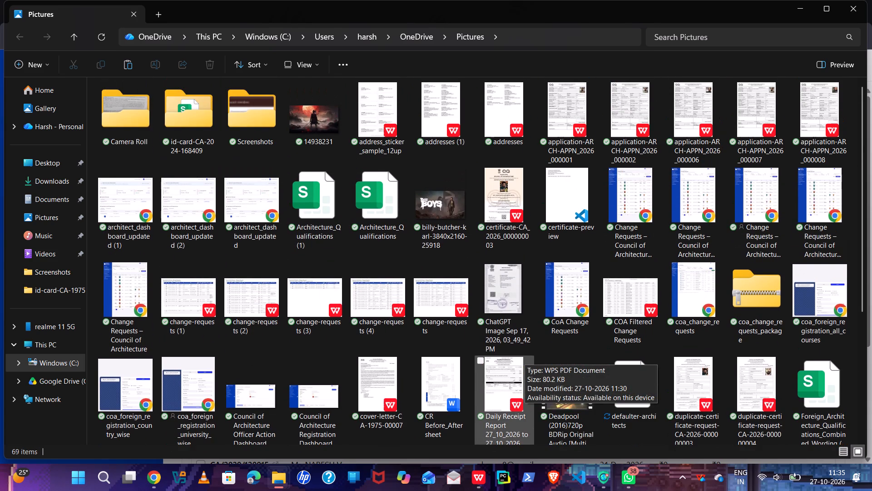
{"action": "scroll", "coordinate": [525, 356], "scroll_direction": "up", "scroll_amount": 2}
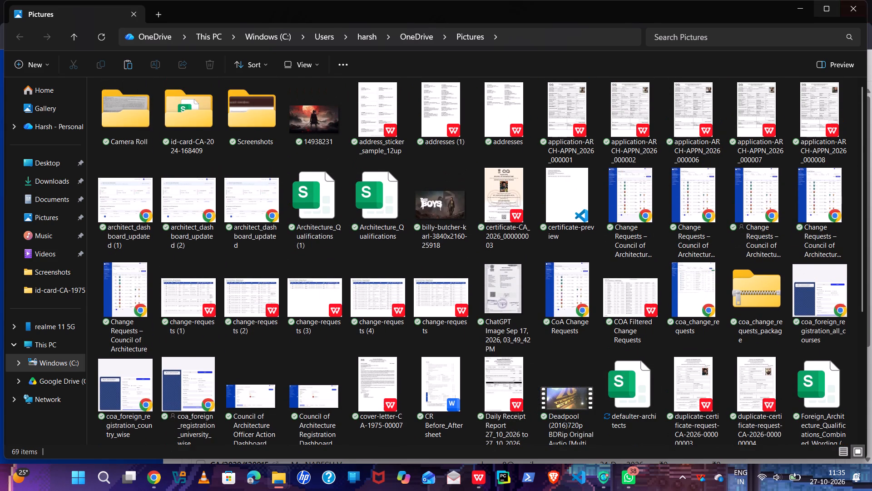
{"action": "left_click", "coordinate": [801, 2]}
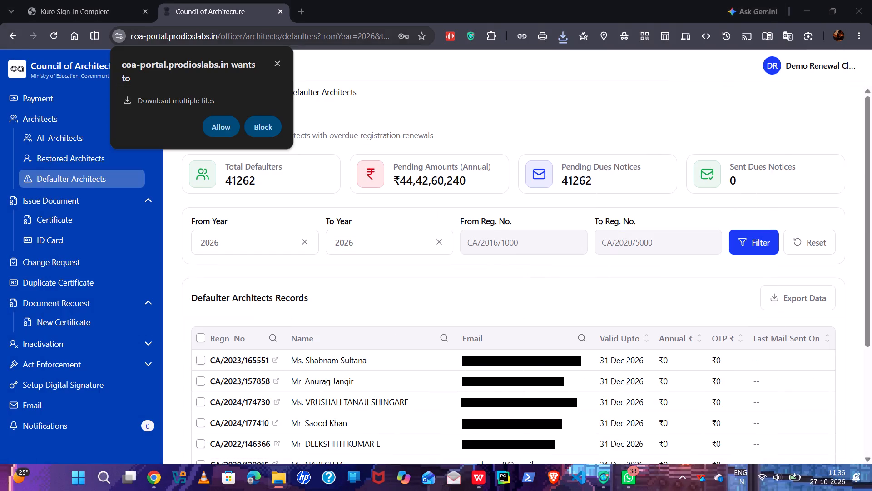
Locate defaulter-architects.xlsx from the recent download history and open it from the Pictures folder in WPS Office.
{"action": "left_click", "coordinate": [562, 35]}
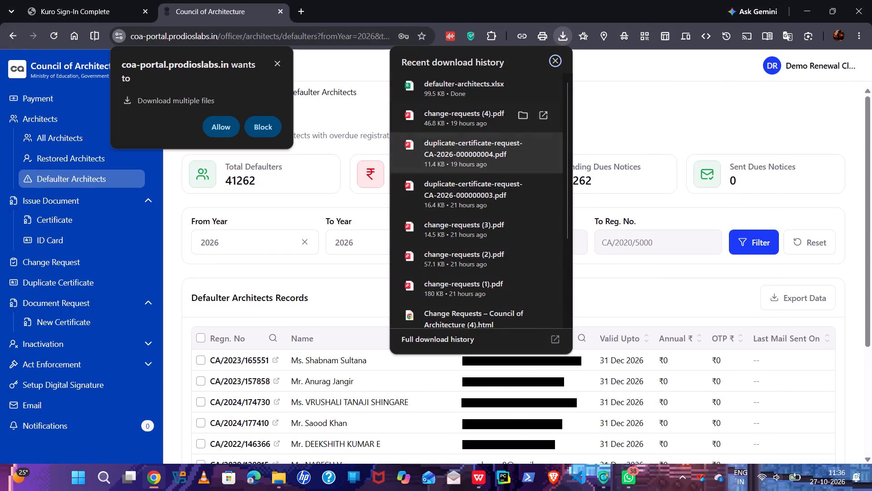
{"action": "left_click", "coordinate": [524, 86]}
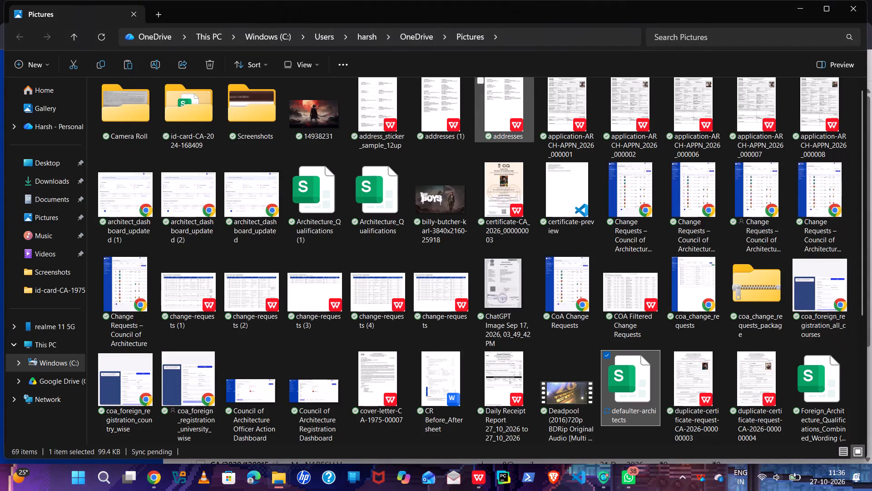
{"action": "double_click", "coordinate": [630, 380]}
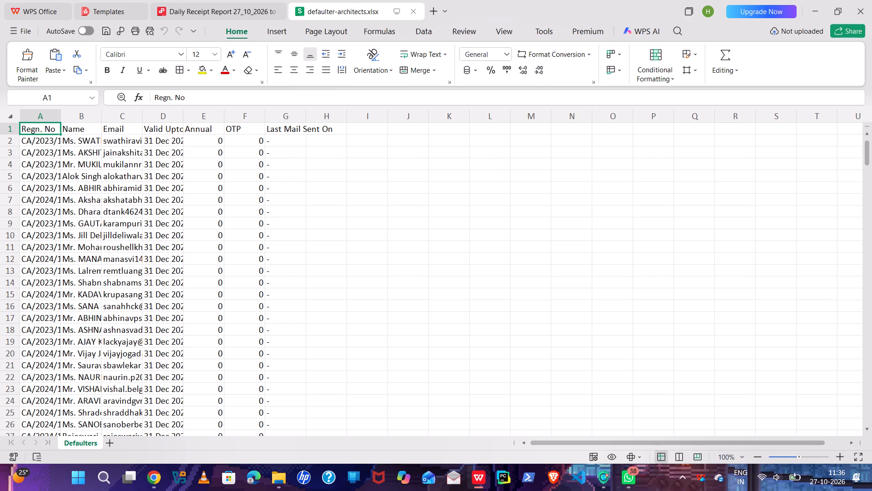
Examine the exported defaulter rows in the Defaulters sheet from the header down to the last record.
{"action": "scroll", "coordinate": [630, 380], "scroll_direction": "down", "scroll_amount": 17}
{"action": "scroll", "coordinate": [630, 380], "scroll_direction": "down", "scroll_amount": 9}
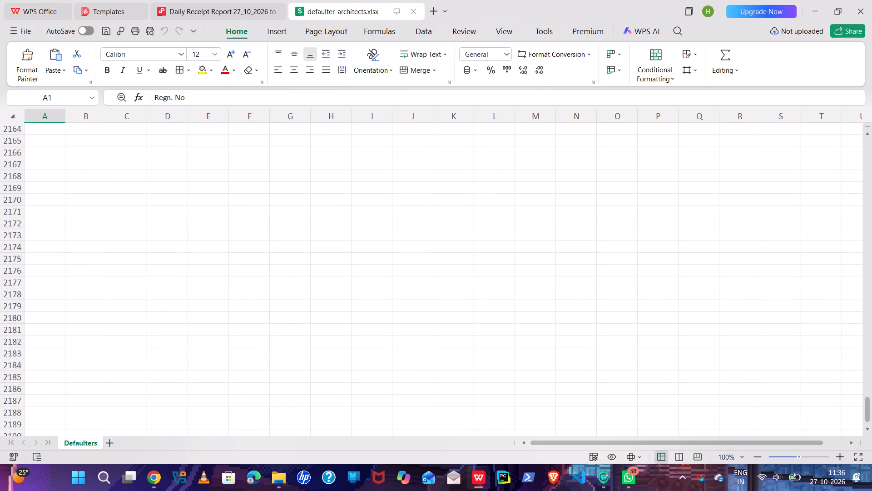
{"action": "scroll", "coordinate": [630, 380], "scroll_direction": "up", "scroll_amount": 10}
{"action": "scroll", "coordinate": [630, 380], "scroll_direction": "up", "scroll_amount": 15}
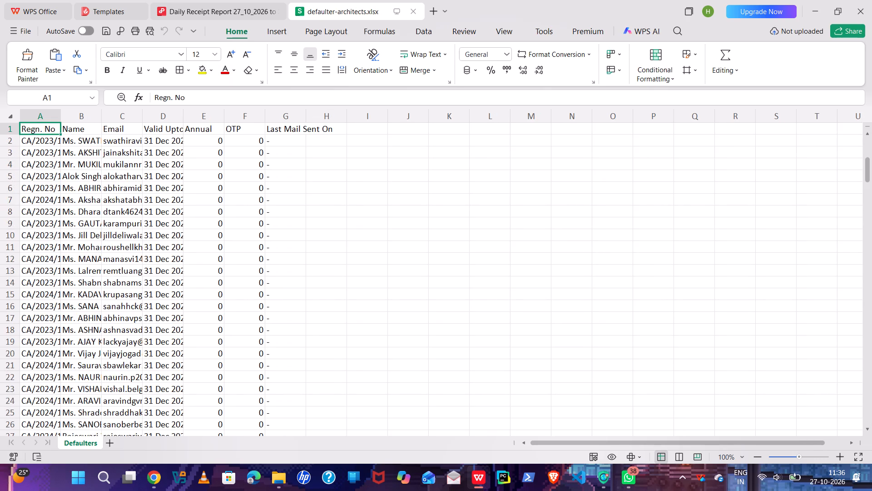
{"action": "scroll", "coordinate": [630, 380], "scroll_direction": "down", "scroll_amount": 2}
{"action": "scroll", "coordinate": [630, 380], "scroll_direction": "down", "scroll_amount": 20}
{"action": "scroll", "coordinate": [630, 380], "scroll_direction": "down", "scroll_amount": 2}
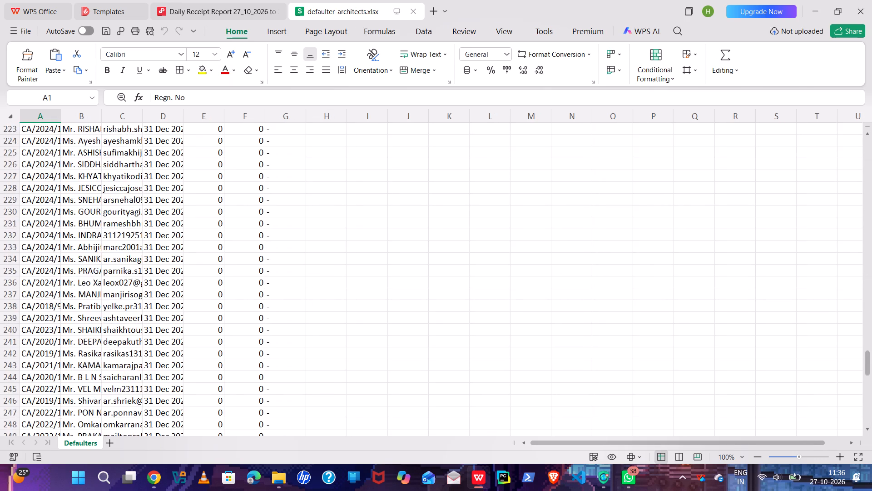
{"action": "scroll", "coordinate": [630, 380], "scroll_direction": "down", "scroll_amount": 4}
{"action": "scroll", "coordinate": [630, 380], "scroll_direction": "up", "scroll_amount": 6}
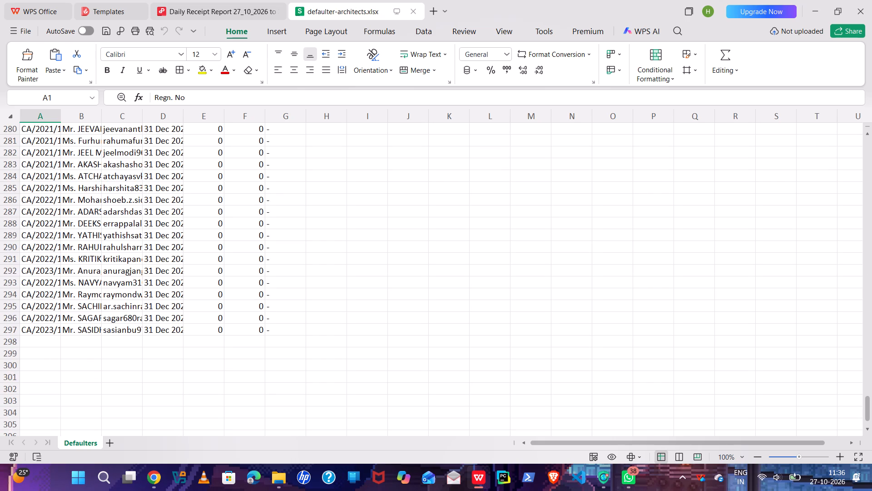
Widen the Valid Upto column of the Defaulters sheet so its full dates fit, and review the rows back up to the header.
{"action": "left_click", "coordinate": [161, 121]}
{"action": "left_click_drag", "start_coordinate": [183, 120], "coordinate": [310, 109]}
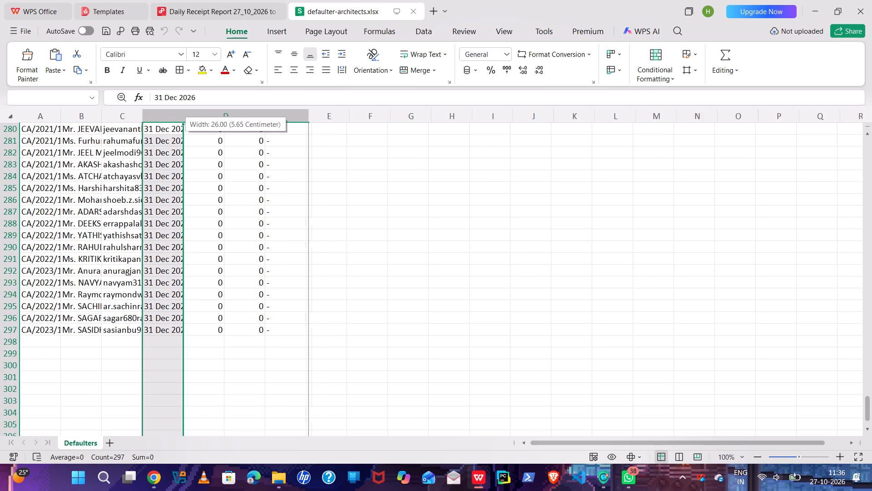
{"action": "left_click_drag", "start_coordinate": [310, 109], "coordinate": [319, 107]}
{"action": "scroll", "coordinate": [291, 341], "scroll_direction": "up", "scroll_amount": 7}
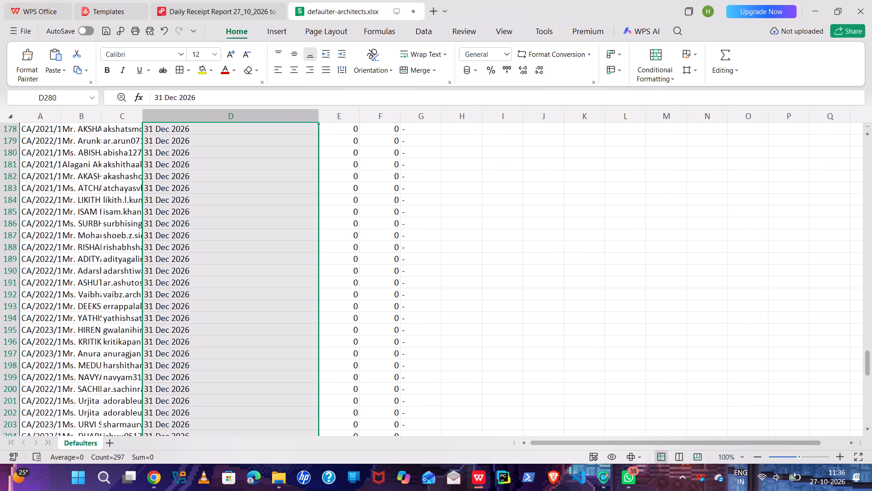
{"action": "scroll", "coordinate": [291, 341], "scroll_direction": "up", "scroll_amount": 8}
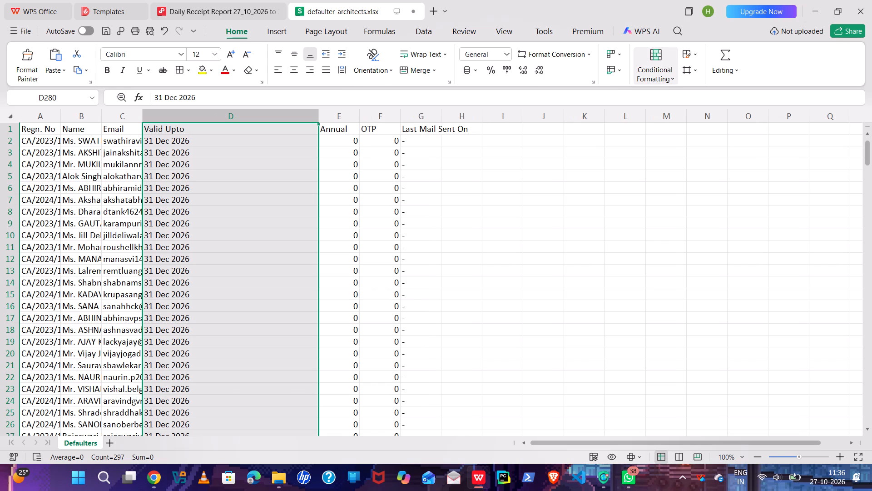
Put the worksheet and folder windows away, return to the portal in Chrome, and dismiss its request to download multiple files.
{"action": "left_click", "coordinate": [817, 9]}
{"action": "left_click", "coordinate": [798, 10]}
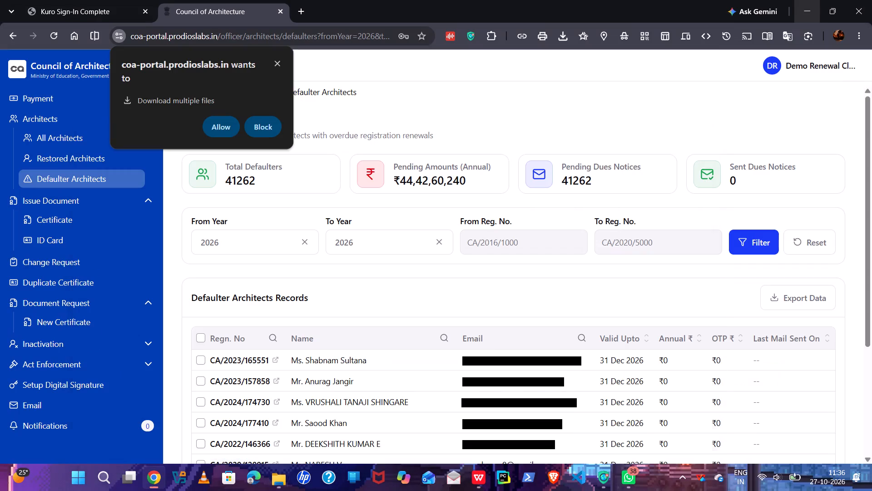
{"action": "left_click", "coordinate": [279, 64]}
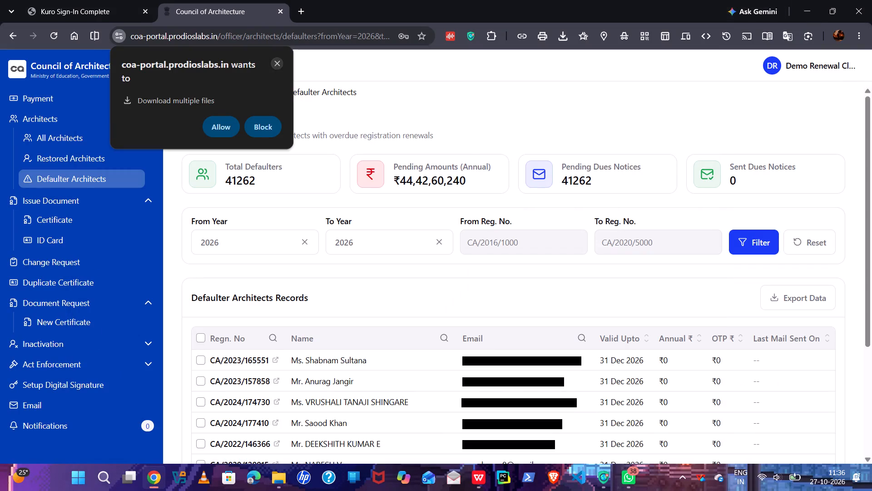
{"action": "left_click", "coordinate": [272, 60]}
Clear From Year and To Year, reset the defaulter filters, and look over the unfiltered records.
{"action": "left_click", "coordinate": [240, 233]}
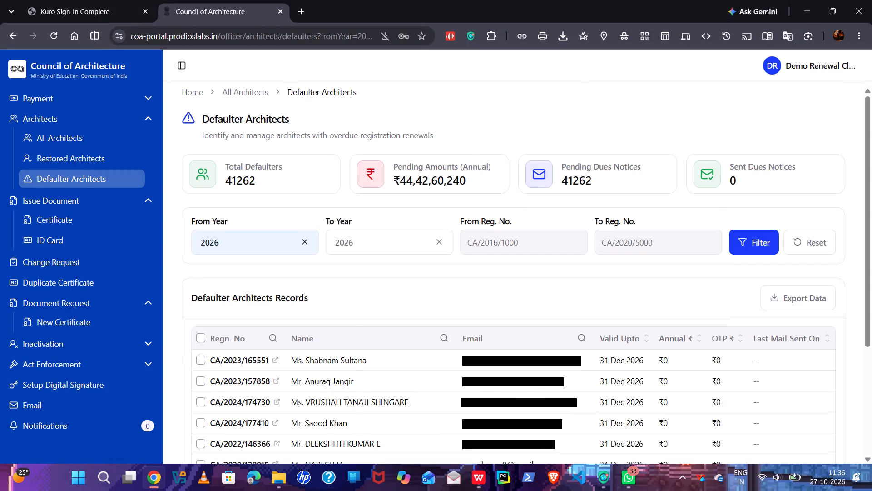
{"action": "left_click", "coordinate": [307, 241]}
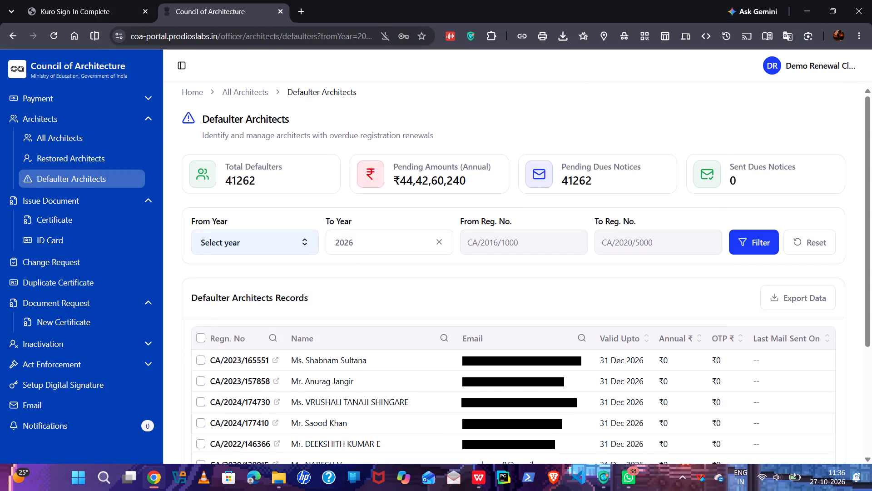
{"action": "left_click", "coordinate": [438, 241]}
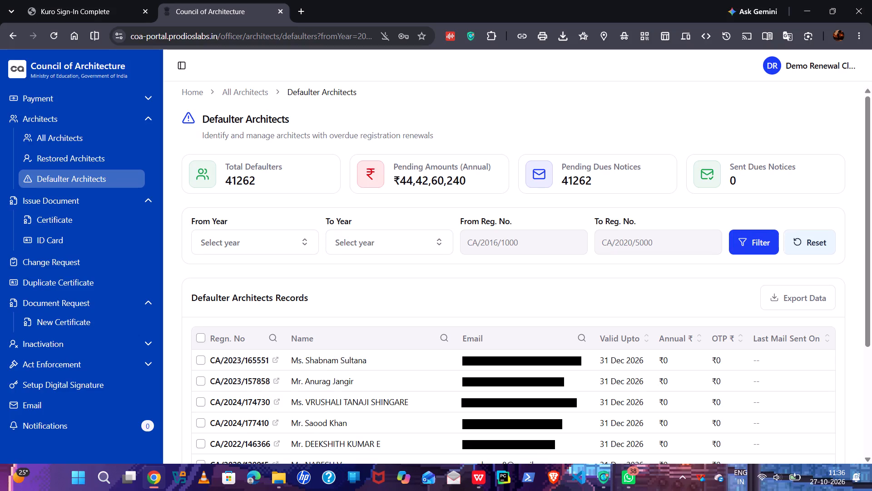
{"action": "left_click", "coordinate": [808, 242]}
{"action": "scroll", "coordinate": [260, 381], "scroll_direction": "down", "scroll_amount": 6}
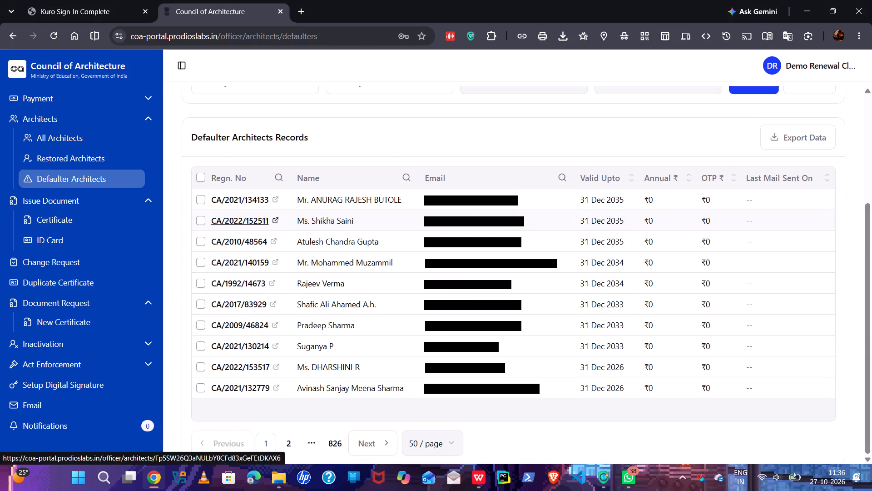
{"action": "scroll", "coordinate": [260, 381], "scroll_direction": "down", "scroll_amount": 1}
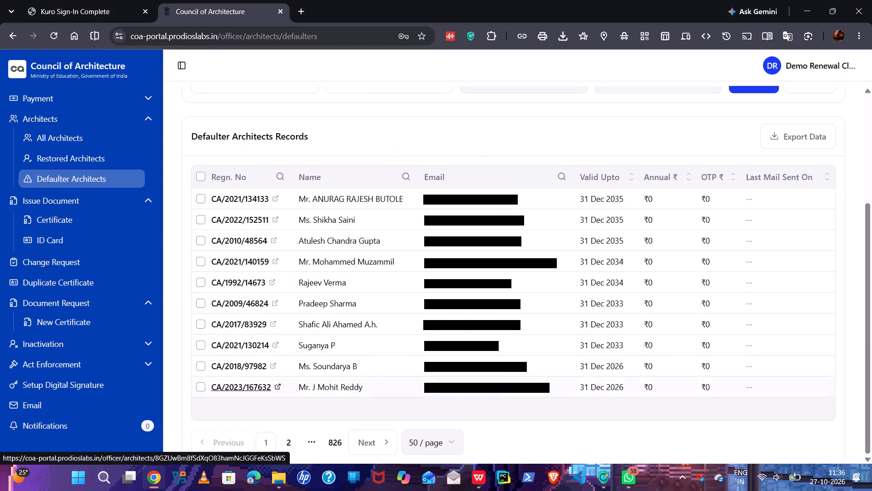
{"action": "scroll", "coordinate": [260, 381], "scroll_direction": "down", "scroll_amount": 2}
{"action": "scroll", "coordinate": [260, 381], "scroll_direction": "up", "scroll_amount": 1}
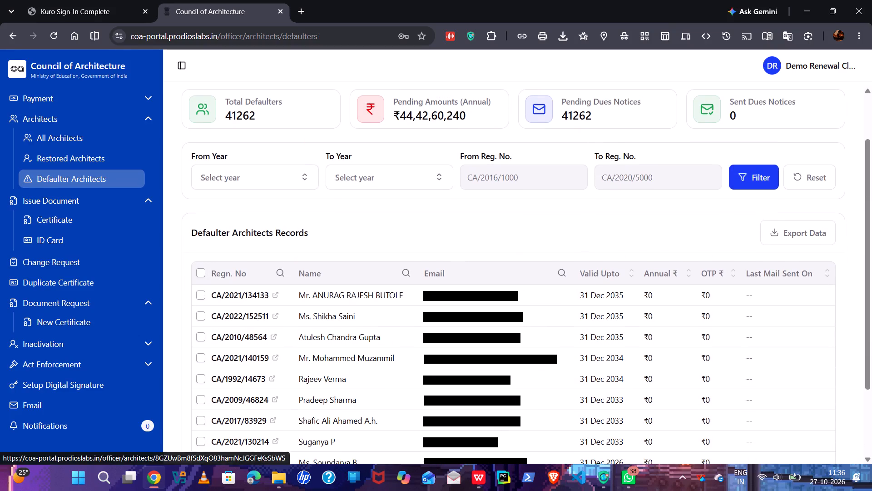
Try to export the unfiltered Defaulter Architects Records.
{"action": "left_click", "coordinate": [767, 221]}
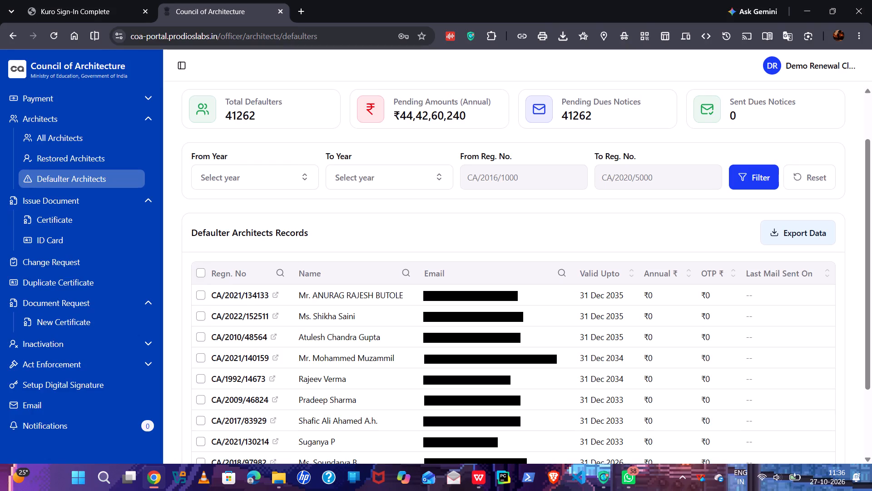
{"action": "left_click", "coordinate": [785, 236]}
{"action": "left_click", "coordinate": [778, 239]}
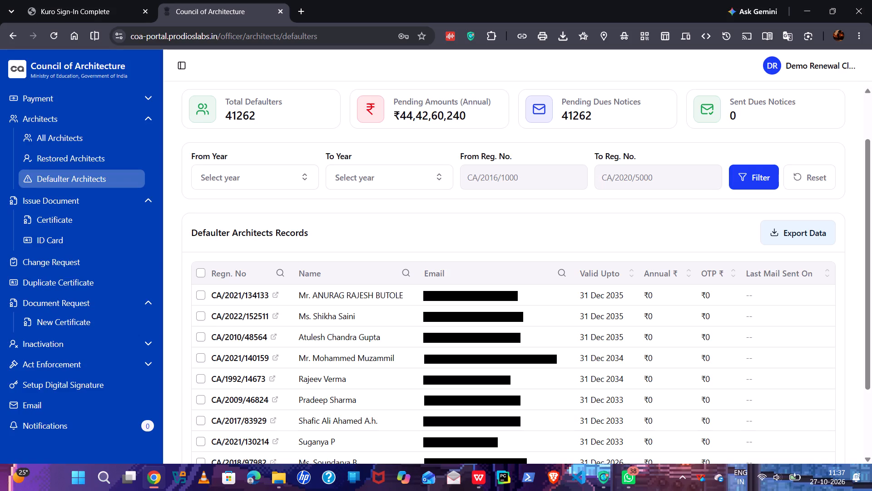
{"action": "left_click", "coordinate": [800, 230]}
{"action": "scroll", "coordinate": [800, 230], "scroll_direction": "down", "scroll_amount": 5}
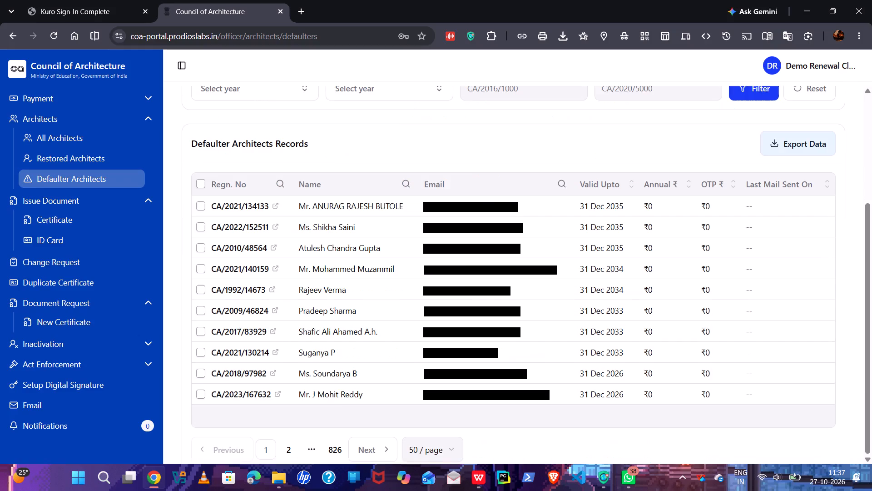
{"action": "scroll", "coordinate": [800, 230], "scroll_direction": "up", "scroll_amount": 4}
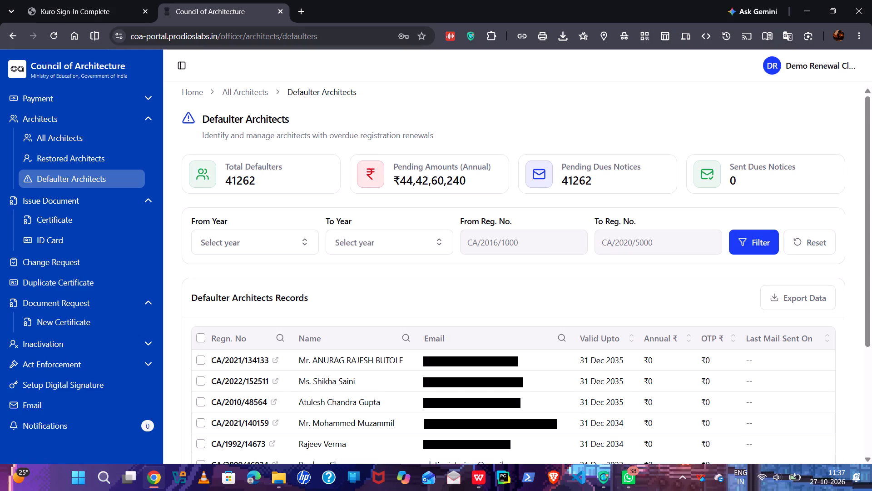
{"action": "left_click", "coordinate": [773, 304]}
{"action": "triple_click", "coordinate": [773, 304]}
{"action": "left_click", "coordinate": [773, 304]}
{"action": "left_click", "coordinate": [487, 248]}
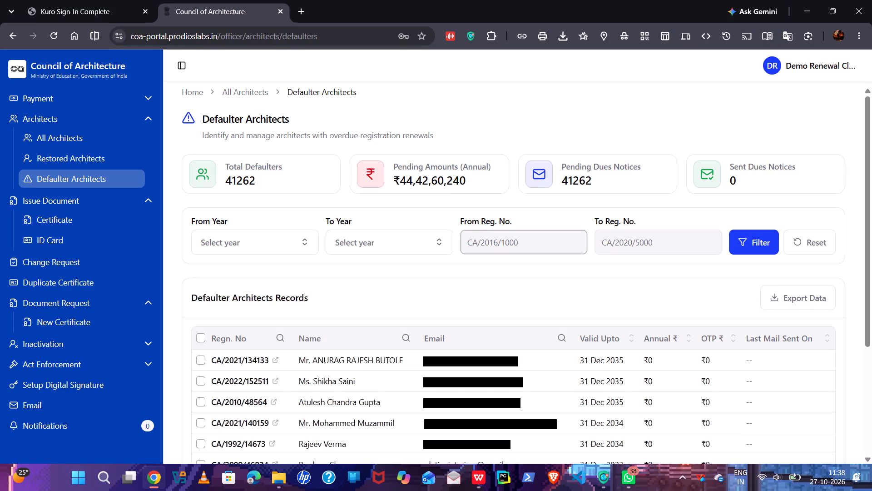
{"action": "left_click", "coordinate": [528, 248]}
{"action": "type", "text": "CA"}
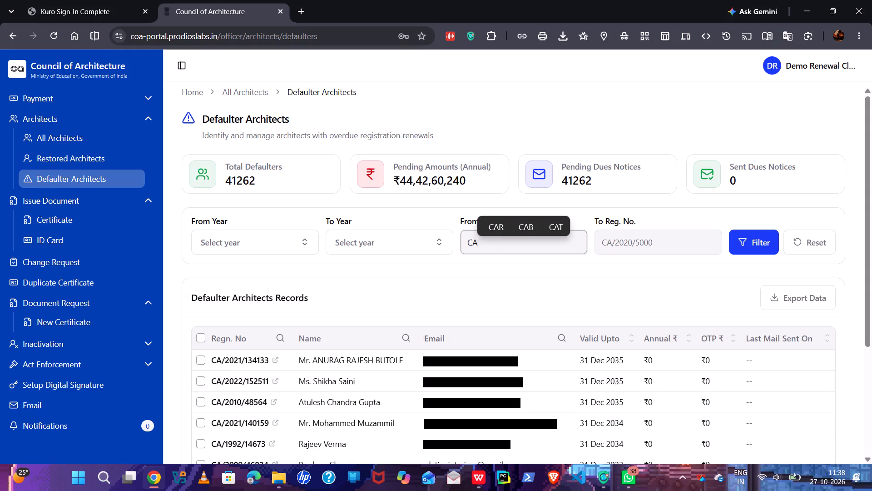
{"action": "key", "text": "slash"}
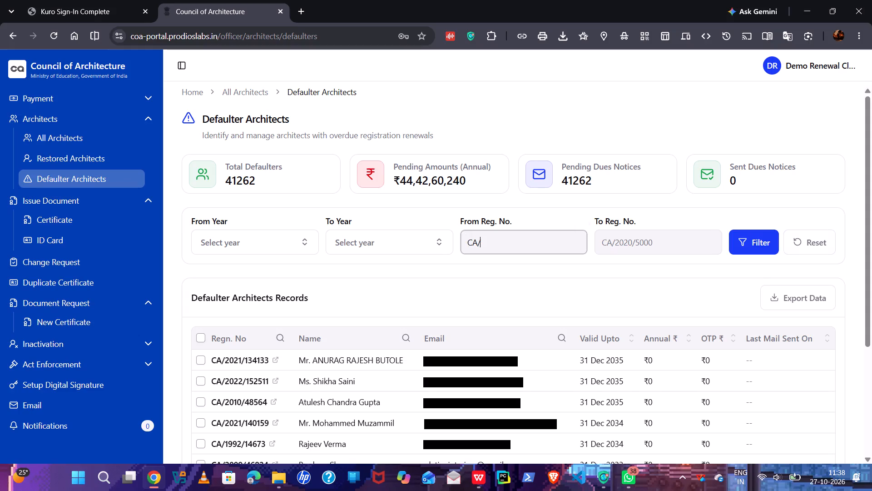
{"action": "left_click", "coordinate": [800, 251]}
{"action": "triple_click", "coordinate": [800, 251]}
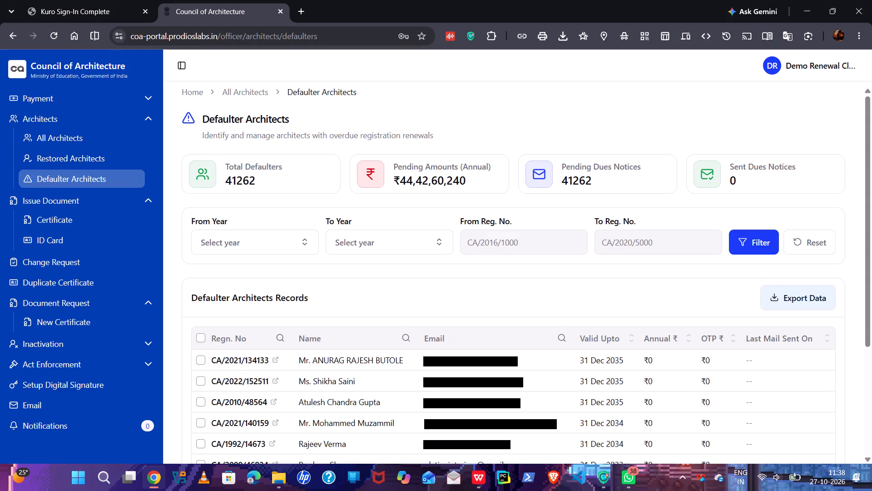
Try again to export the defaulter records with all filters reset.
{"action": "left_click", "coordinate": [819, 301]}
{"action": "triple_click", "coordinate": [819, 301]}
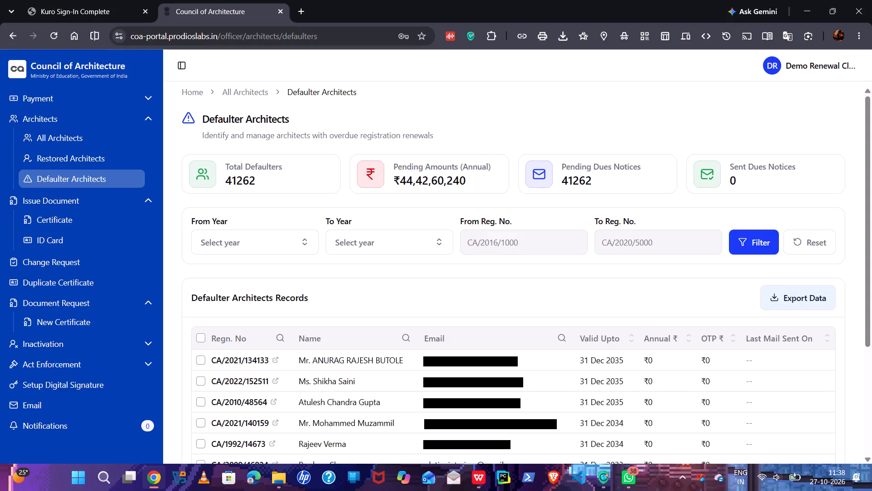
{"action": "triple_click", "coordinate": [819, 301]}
Filter the defaulter architects from year 2023 to year 2025.
{"action": "left_click", "coordinate": [256, 241]}
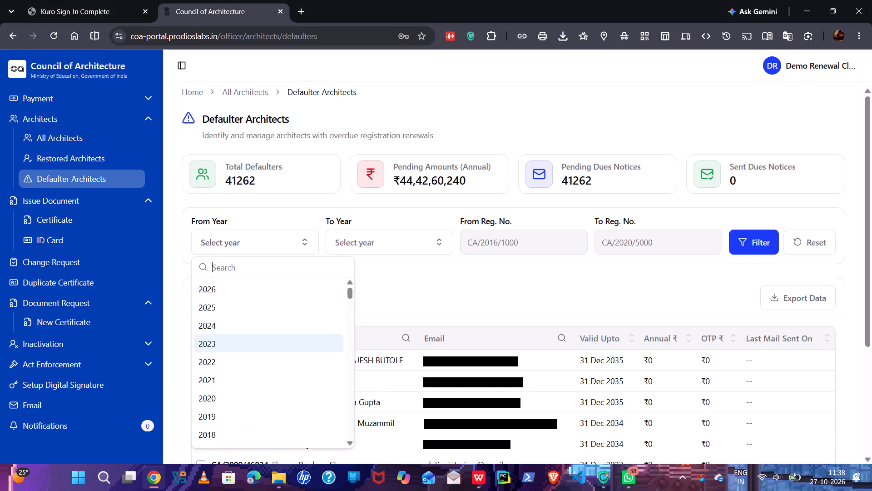
{"action": "left_click", "coordinate": [259, 334]}
{"action": "left_click", "coordinate": [386, 244]}
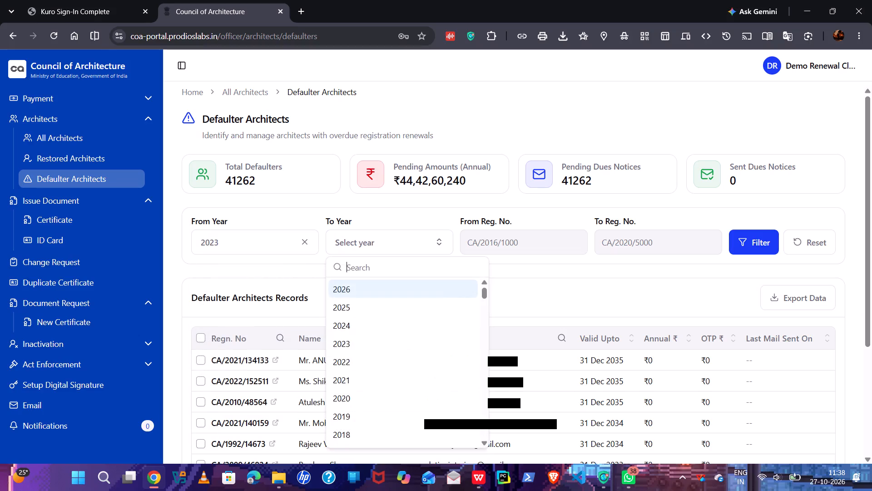
{"action": "left_click", "coordinate": [377, 300]}
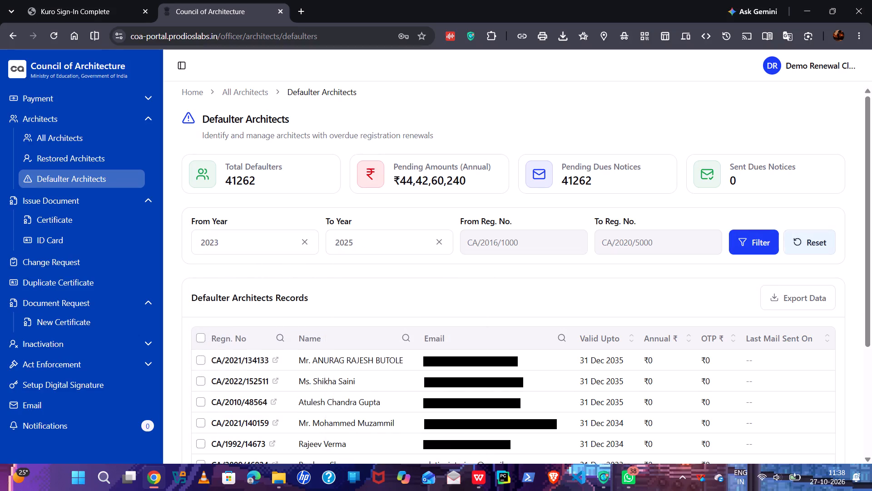
{"action": "left_click", "coordinate": [740, 233]}
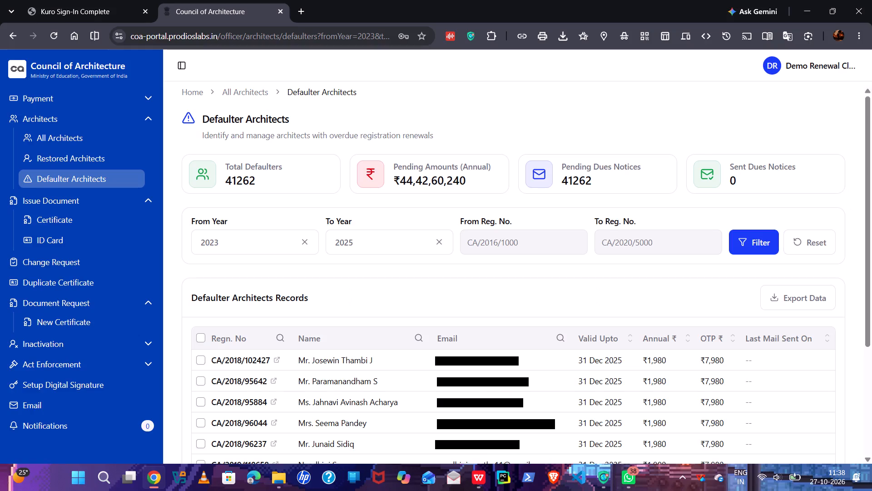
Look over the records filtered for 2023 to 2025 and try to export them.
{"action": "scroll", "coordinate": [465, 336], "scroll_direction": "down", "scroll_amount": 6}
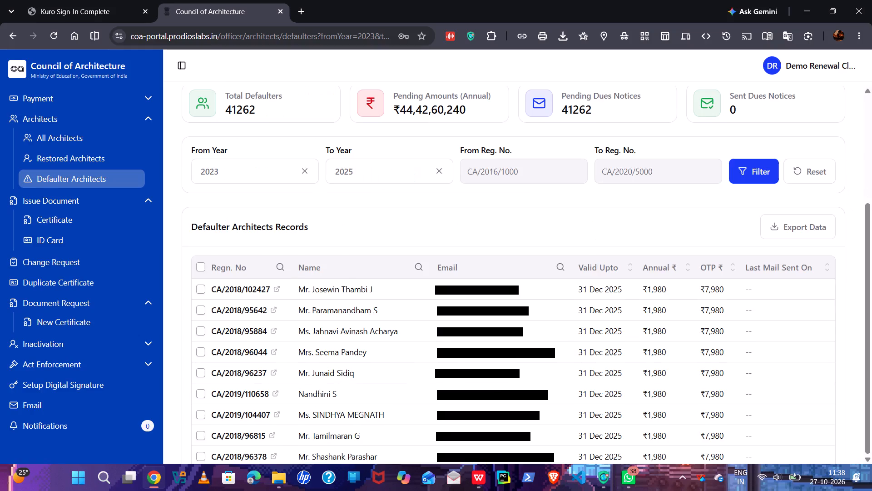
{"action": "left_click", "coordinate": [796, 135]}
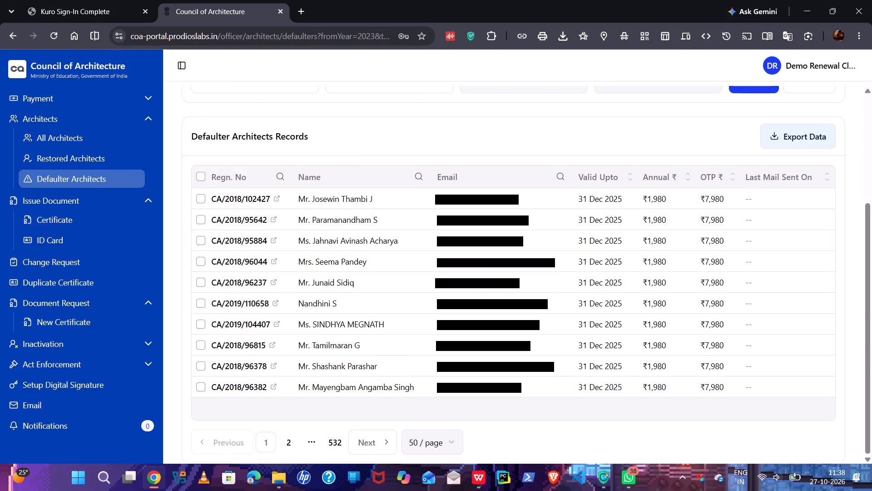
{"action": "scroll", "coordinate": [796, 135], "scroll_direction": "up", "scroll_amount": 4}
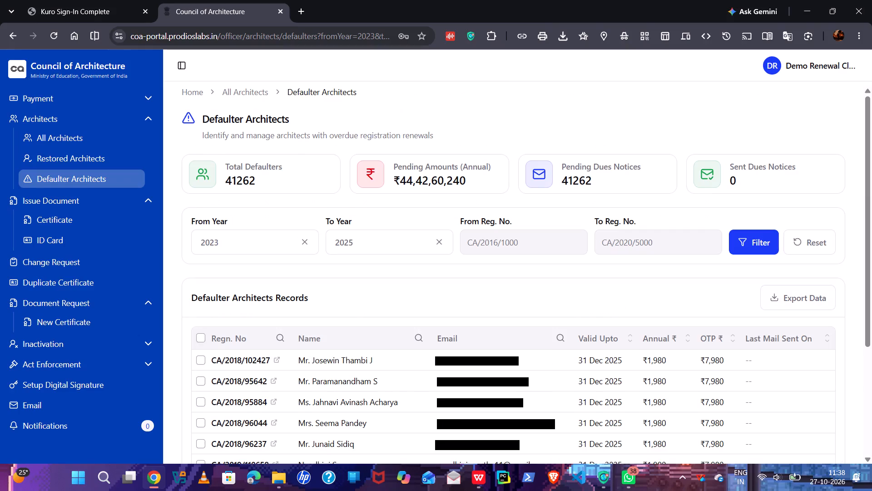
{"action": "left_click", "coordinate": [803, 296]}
Set To Year to 2024, apply the filter from 2023, and look through the resulting defaulter records.
{"action": "left_click", "coordinate": [439, 244]}
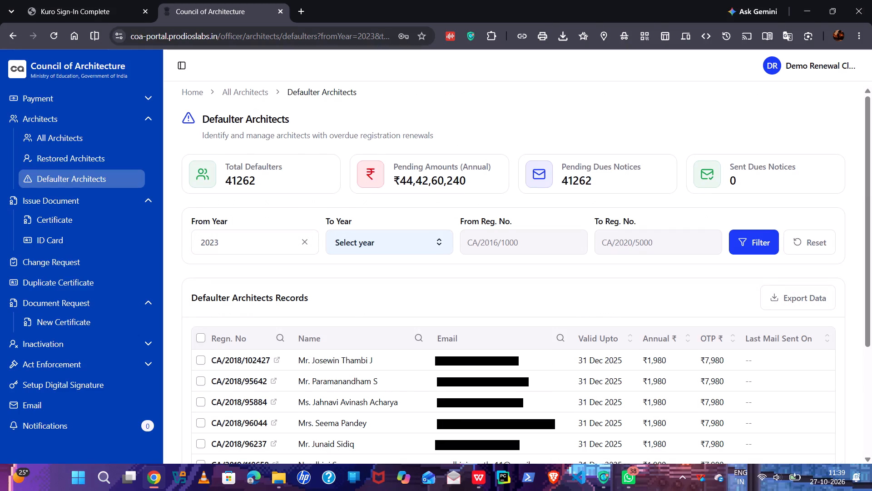
{"action": "left_click", "coordinate": [386, 247]}
{"action": "left_click", "coordinate": [370, 325]}
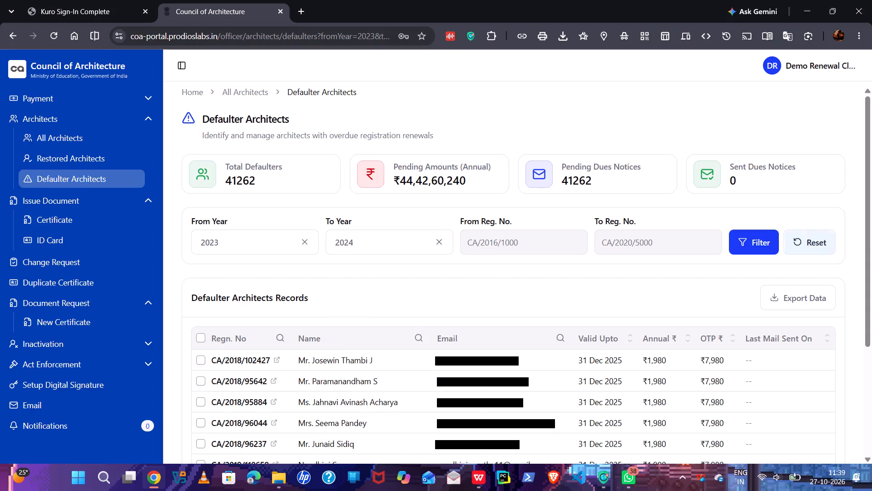
{"action": "left_click", "coordinate": [754, 248]}
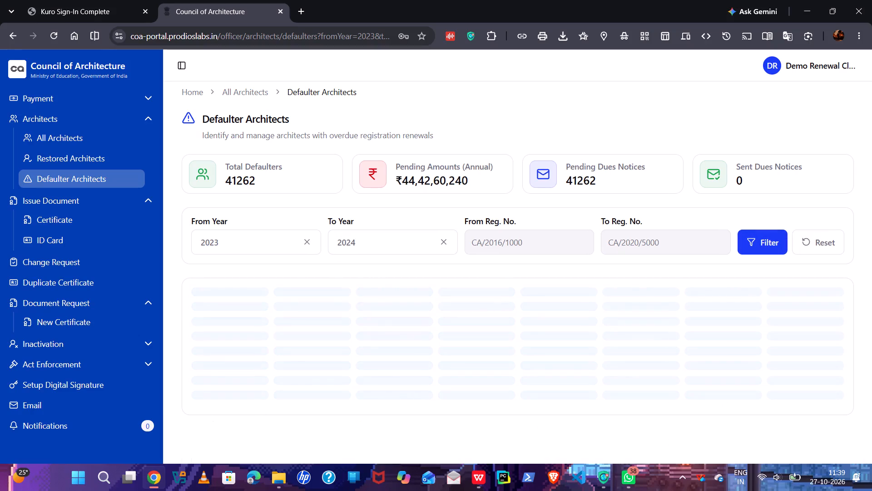
{"action": "scroll", "coordinate": [743, 289], "scroll_direction": "down", "scroll_amount": 4}
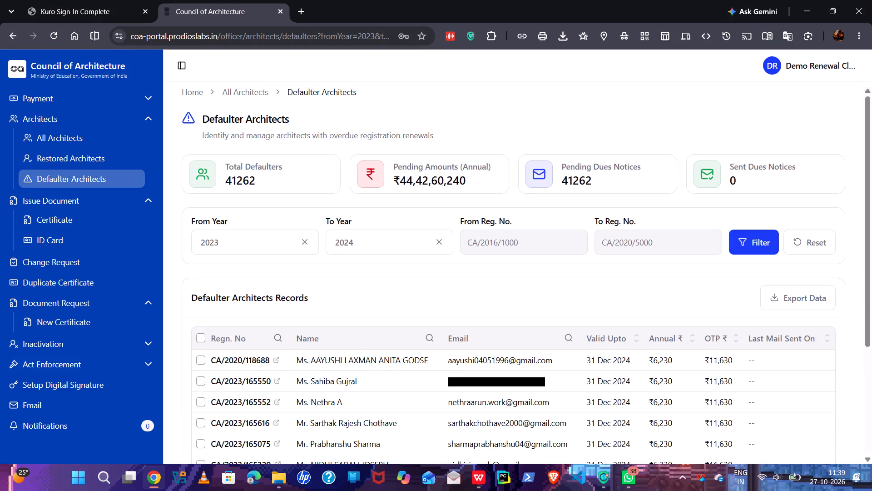
{"action": "scroll", "coordinate": [814, 314], "scroll_direction": "down", "scroll_amount": 4}
{"action": "scroll", "coordinate": [814, 314], "scroll_direction": "up", "scroll_amount": 3}
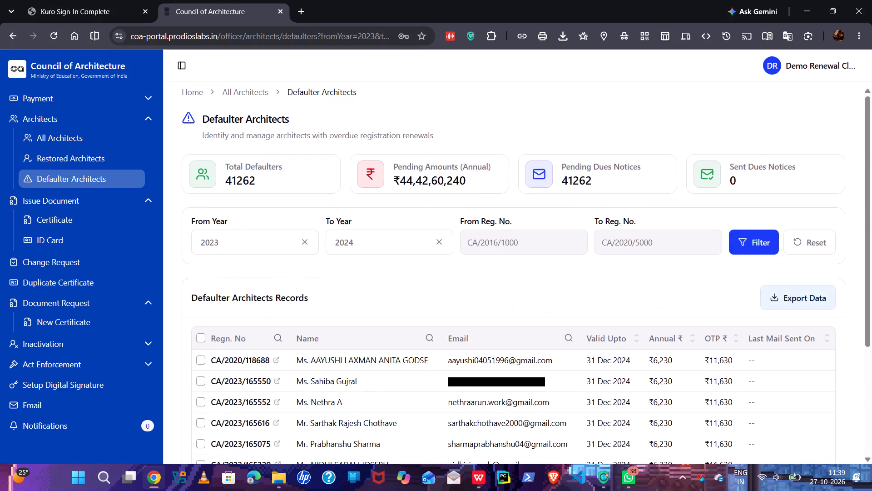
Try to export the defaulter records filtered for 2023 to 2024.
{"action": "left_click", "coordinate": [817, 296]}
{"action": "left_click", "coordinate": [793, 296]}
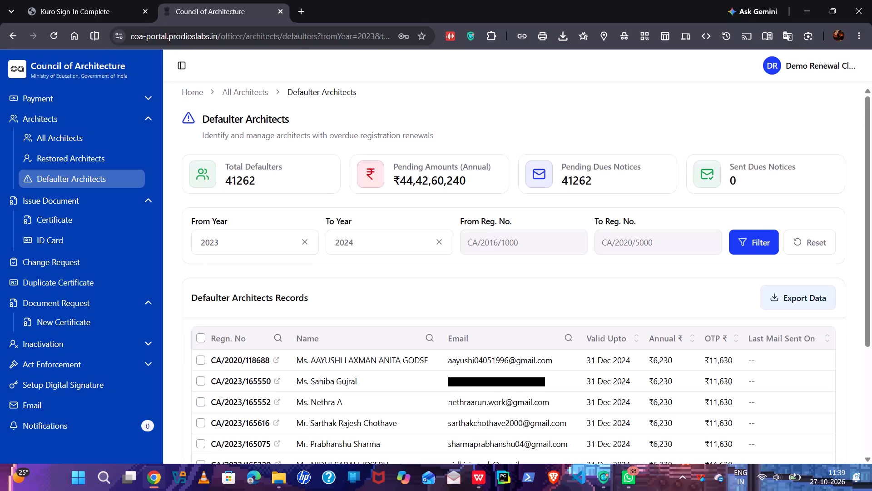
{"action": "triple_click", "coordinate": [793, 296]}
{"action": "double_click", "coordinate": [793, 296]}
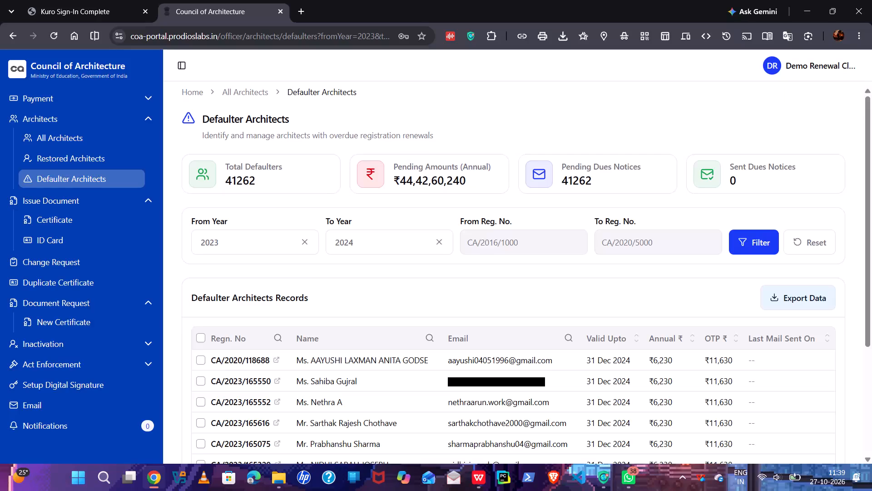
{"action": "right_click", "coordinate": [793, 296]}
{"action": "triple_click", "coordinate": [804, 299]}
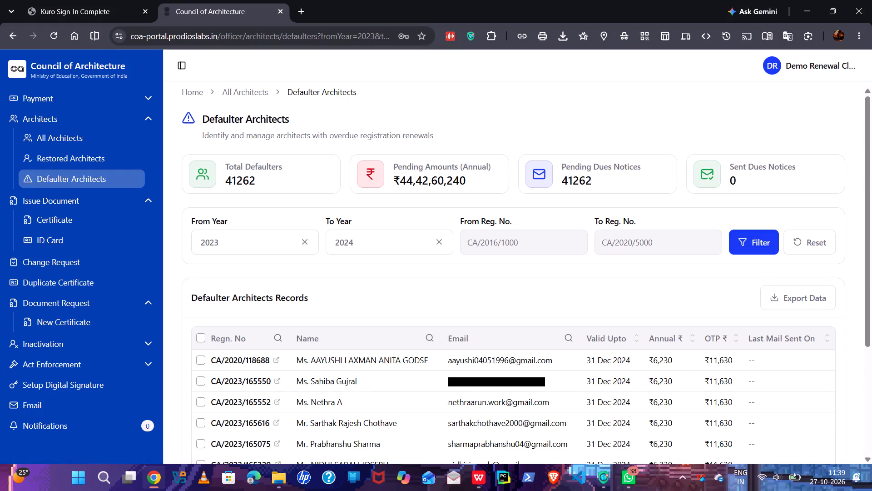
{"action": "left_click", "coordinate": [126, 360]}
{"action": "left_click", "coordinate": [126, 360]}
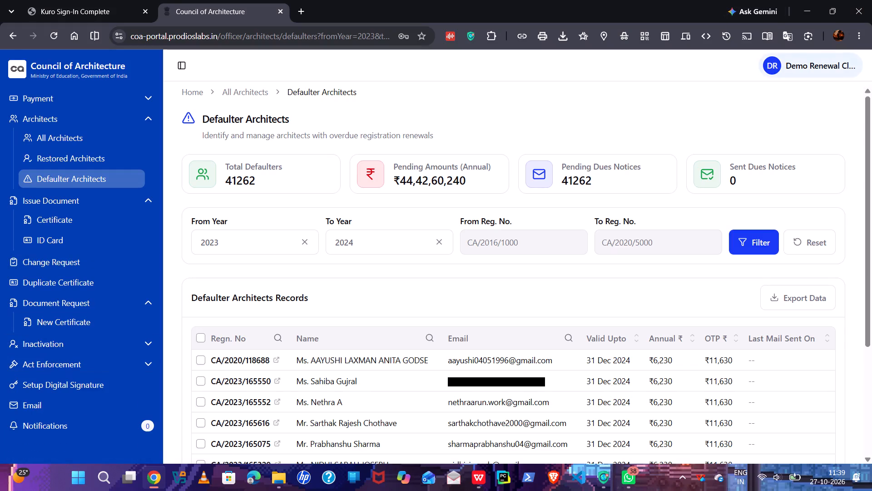
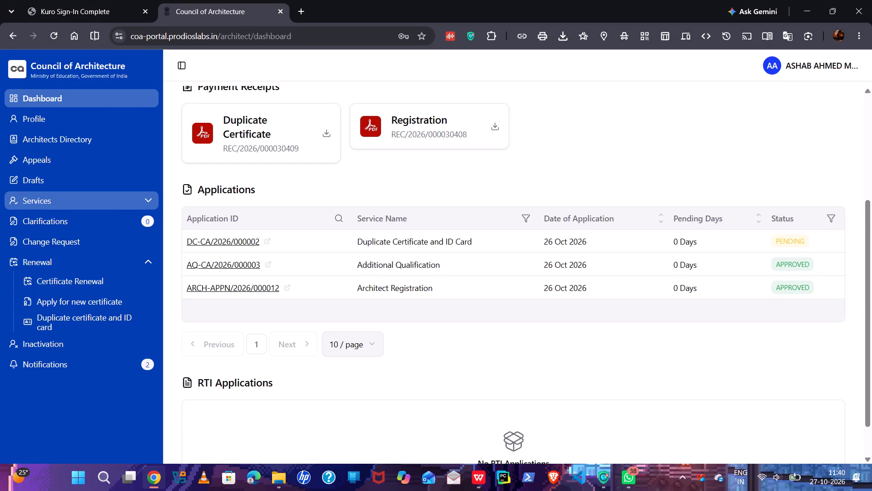
Look through the architect account's Inactivation, Drafts and Appeals sections, ending on the Architects Directory.
{"action": "left_click", "coordinate": [84, 352]}
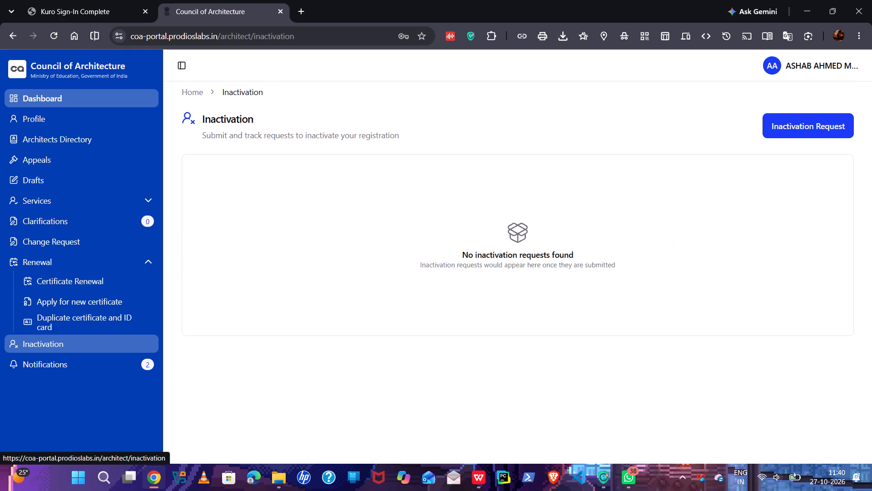
{"action": "left_click", "coordinate": [106, 173]}
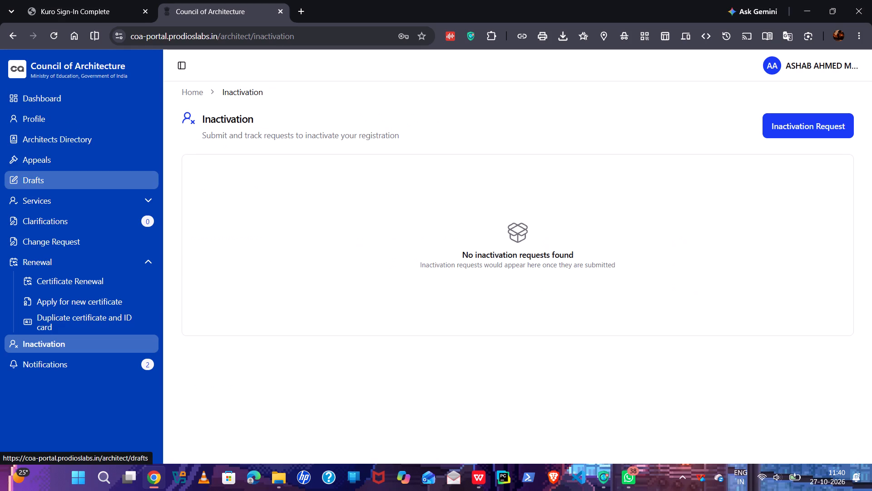
{"action": "left_click", "coordinate": [106, 174]}
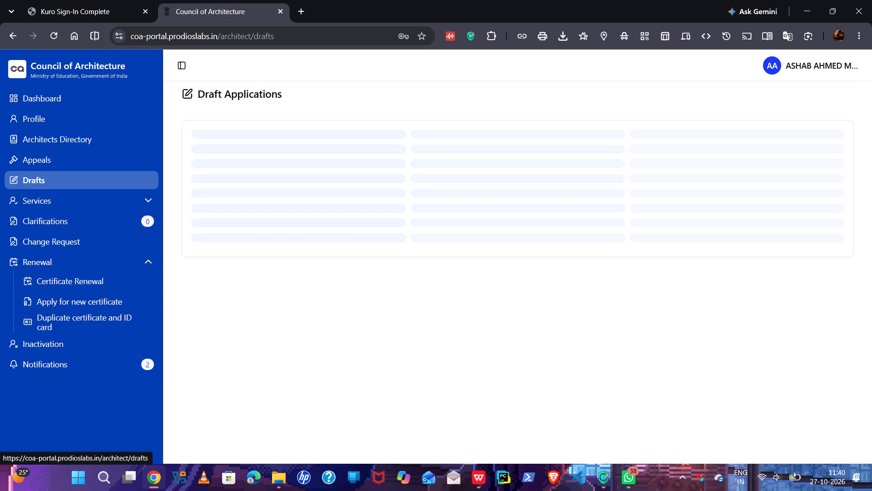
{"action": "left_click", "coordinate": [109, 161]}
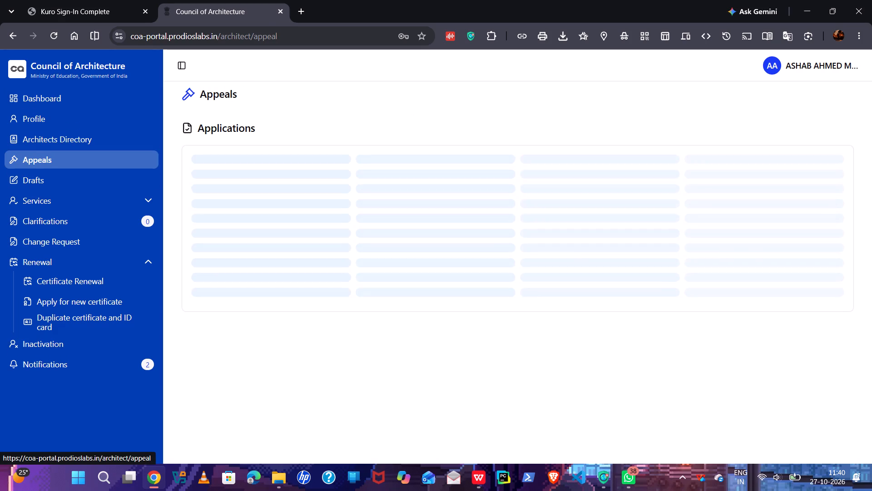
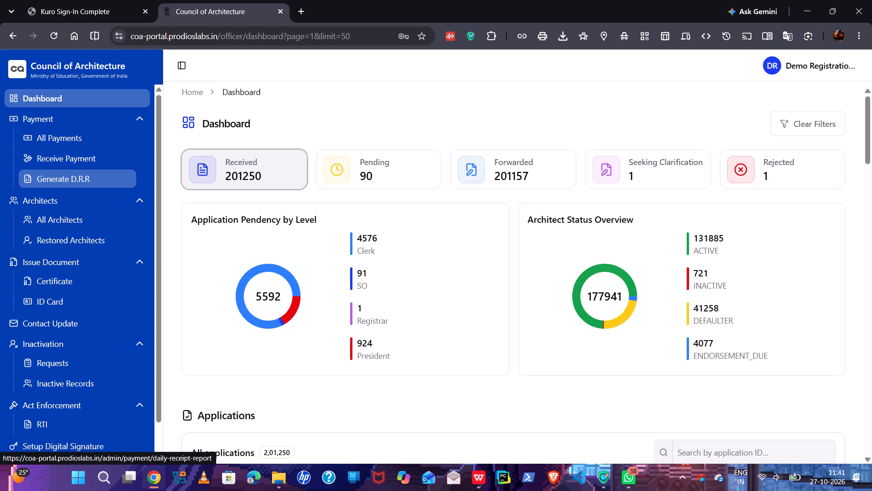
Look over the Generate D.R.R page and the All Payments summary and receipts list.
{"action": "left_click", "coordinate": [94, 177]}
{"action": "left_click", "coordinate": [89, 134]}
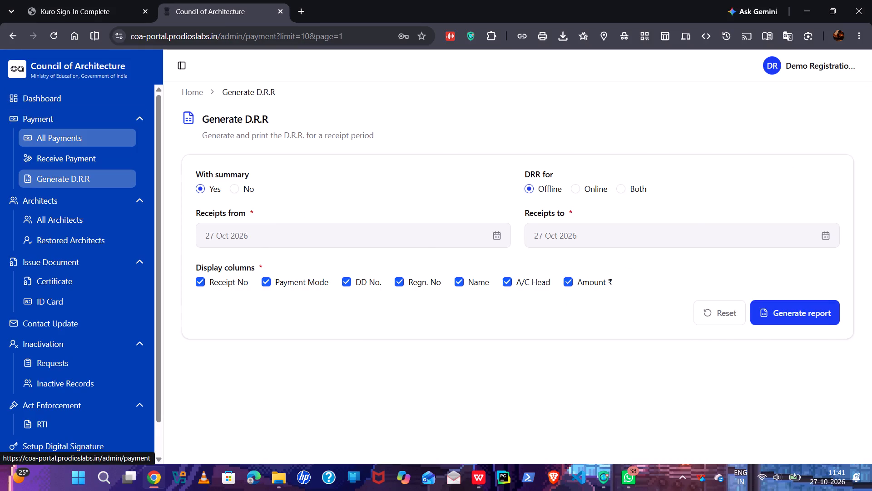
{"action": "scroll", "coordinate": [584, 341], "scroll_direction": "down", "scroll_amount": 8}
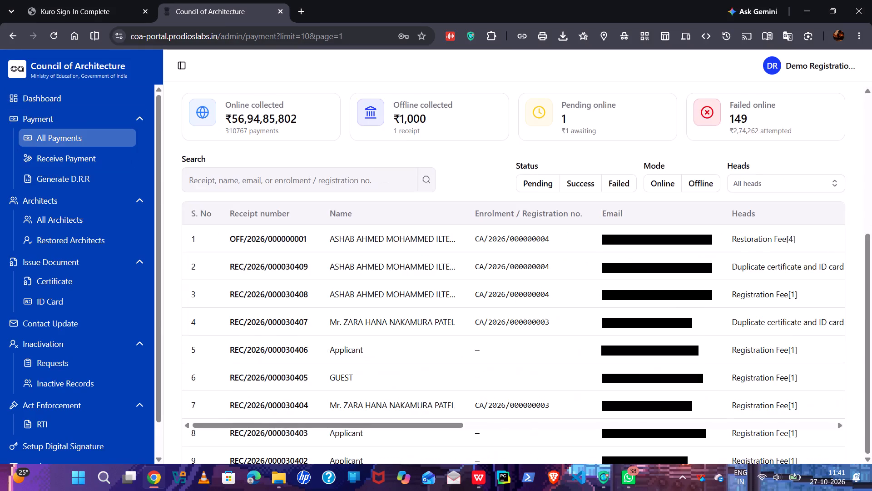
{"action": "scroll", "coordinate": [584, 341], "scroll_direction": "up", "scroll_amount": 2}
{"action": "scroll", "coordinate": [524, 217], "scroll_direction": "up", "scroll_amount": 3}
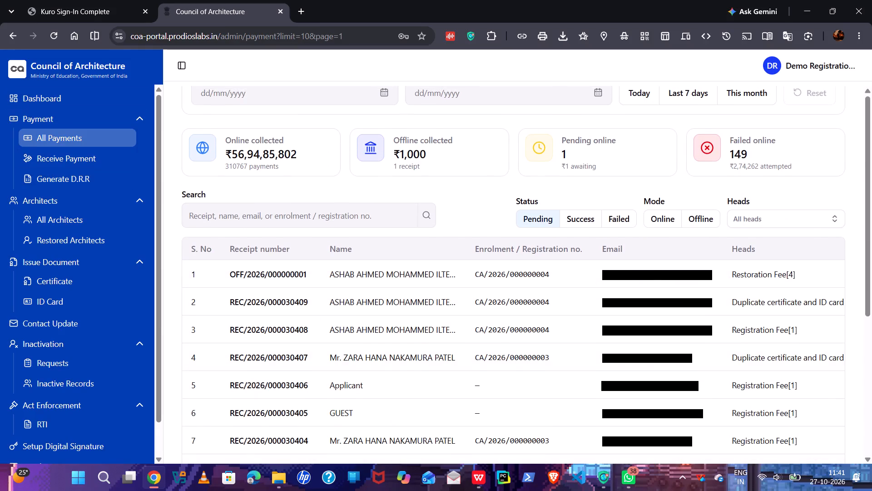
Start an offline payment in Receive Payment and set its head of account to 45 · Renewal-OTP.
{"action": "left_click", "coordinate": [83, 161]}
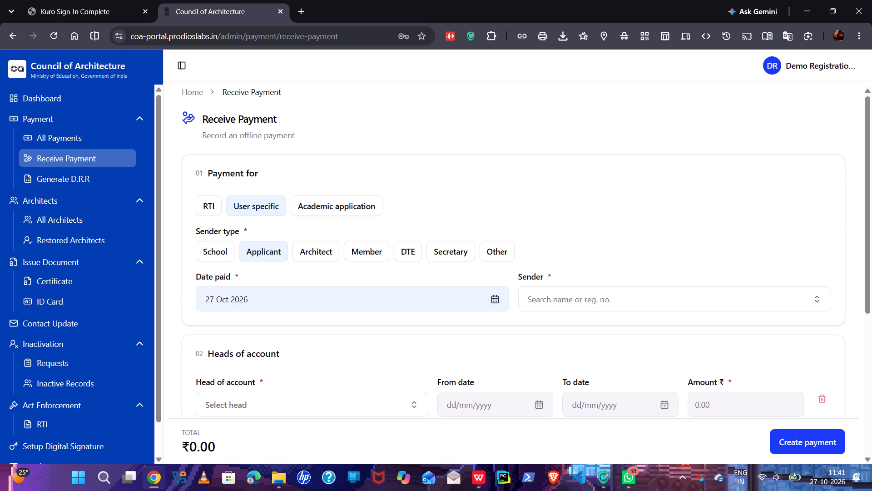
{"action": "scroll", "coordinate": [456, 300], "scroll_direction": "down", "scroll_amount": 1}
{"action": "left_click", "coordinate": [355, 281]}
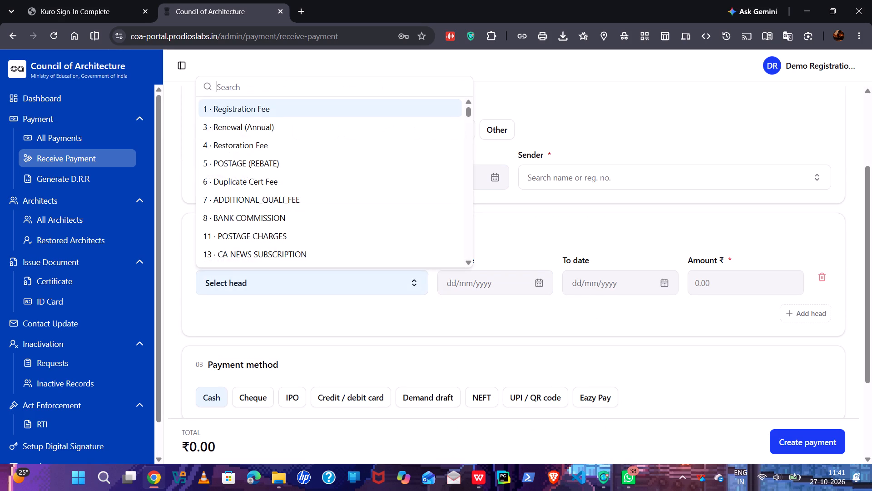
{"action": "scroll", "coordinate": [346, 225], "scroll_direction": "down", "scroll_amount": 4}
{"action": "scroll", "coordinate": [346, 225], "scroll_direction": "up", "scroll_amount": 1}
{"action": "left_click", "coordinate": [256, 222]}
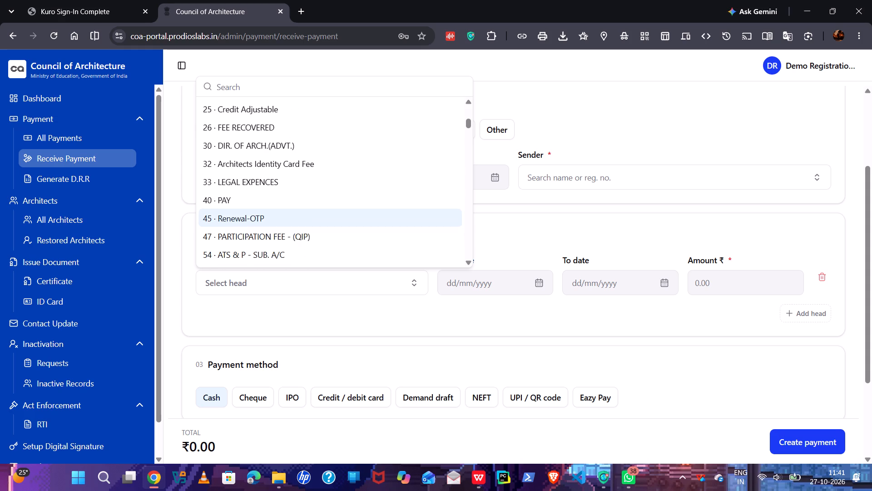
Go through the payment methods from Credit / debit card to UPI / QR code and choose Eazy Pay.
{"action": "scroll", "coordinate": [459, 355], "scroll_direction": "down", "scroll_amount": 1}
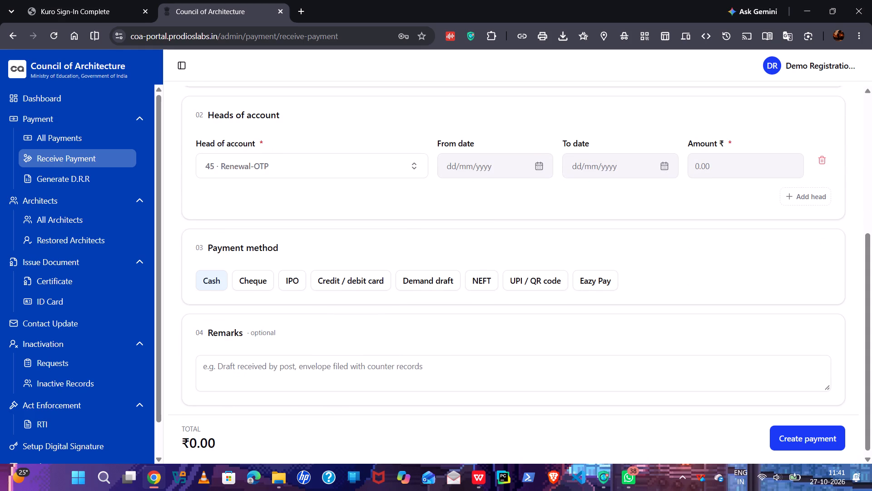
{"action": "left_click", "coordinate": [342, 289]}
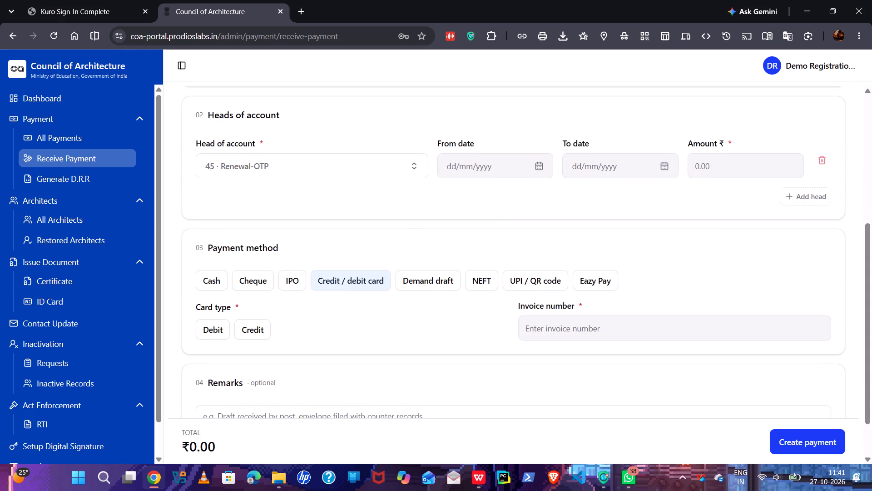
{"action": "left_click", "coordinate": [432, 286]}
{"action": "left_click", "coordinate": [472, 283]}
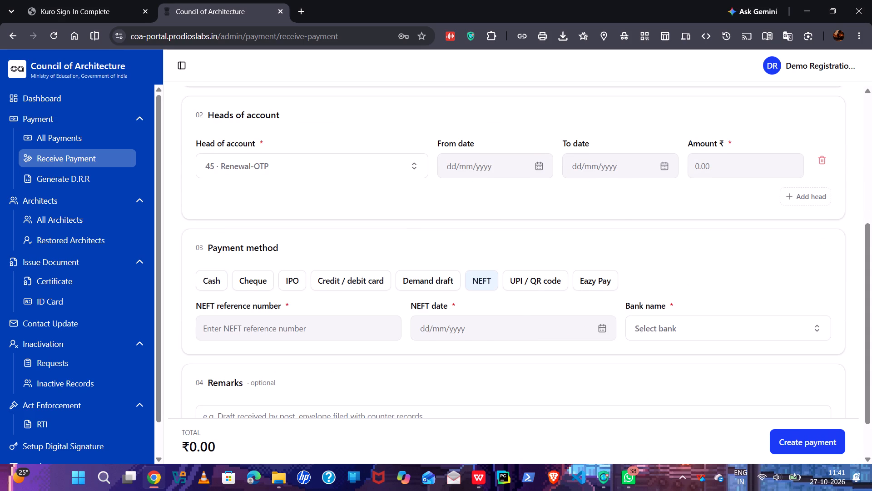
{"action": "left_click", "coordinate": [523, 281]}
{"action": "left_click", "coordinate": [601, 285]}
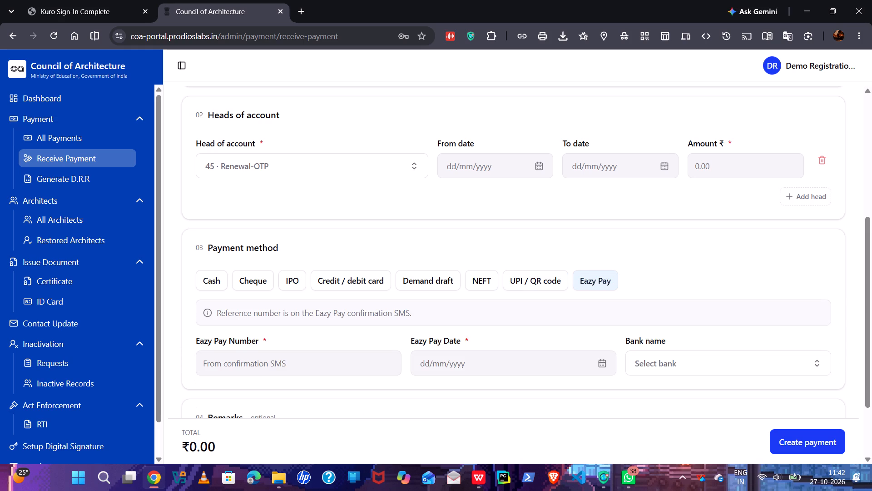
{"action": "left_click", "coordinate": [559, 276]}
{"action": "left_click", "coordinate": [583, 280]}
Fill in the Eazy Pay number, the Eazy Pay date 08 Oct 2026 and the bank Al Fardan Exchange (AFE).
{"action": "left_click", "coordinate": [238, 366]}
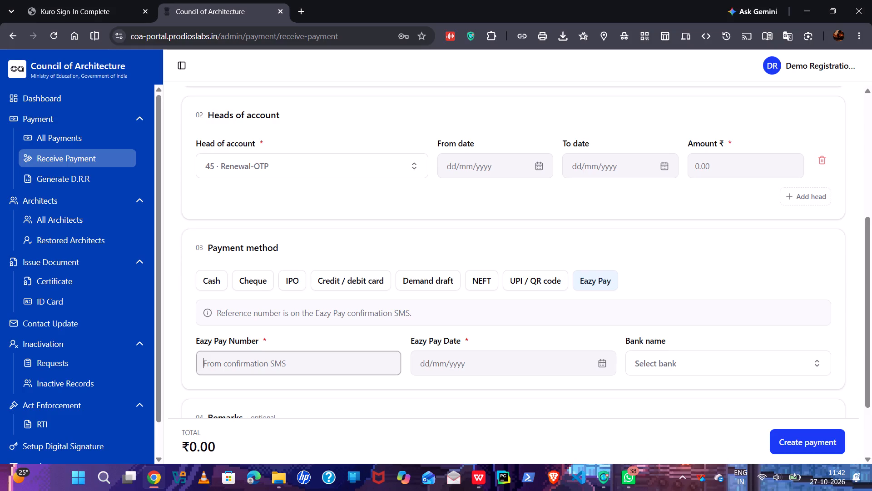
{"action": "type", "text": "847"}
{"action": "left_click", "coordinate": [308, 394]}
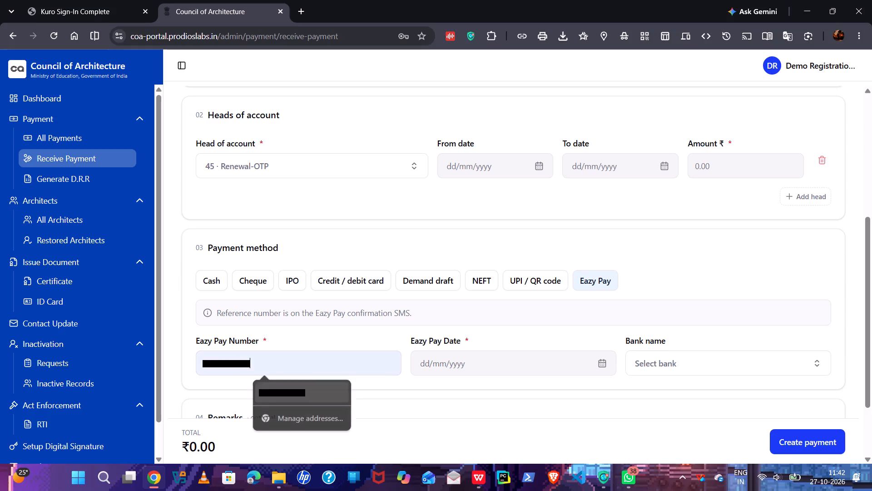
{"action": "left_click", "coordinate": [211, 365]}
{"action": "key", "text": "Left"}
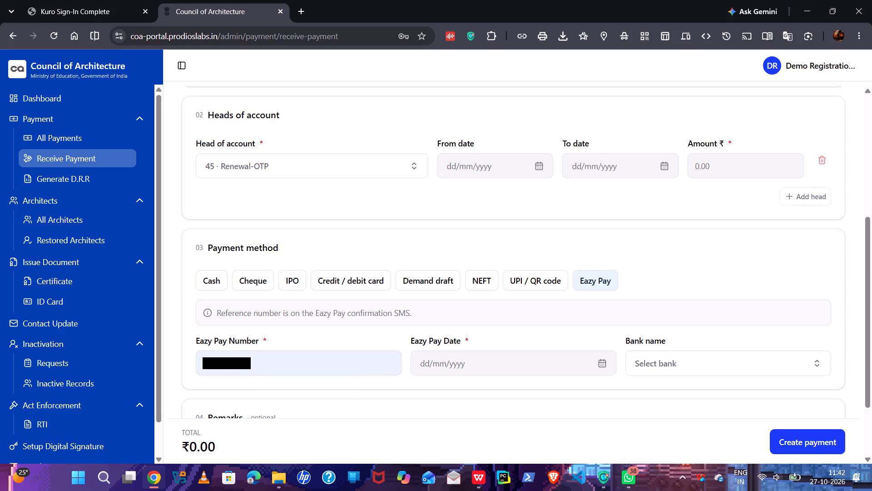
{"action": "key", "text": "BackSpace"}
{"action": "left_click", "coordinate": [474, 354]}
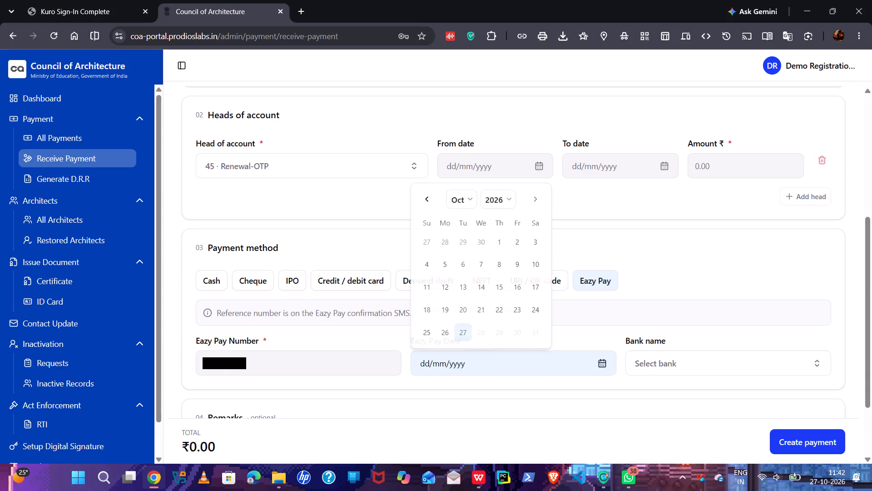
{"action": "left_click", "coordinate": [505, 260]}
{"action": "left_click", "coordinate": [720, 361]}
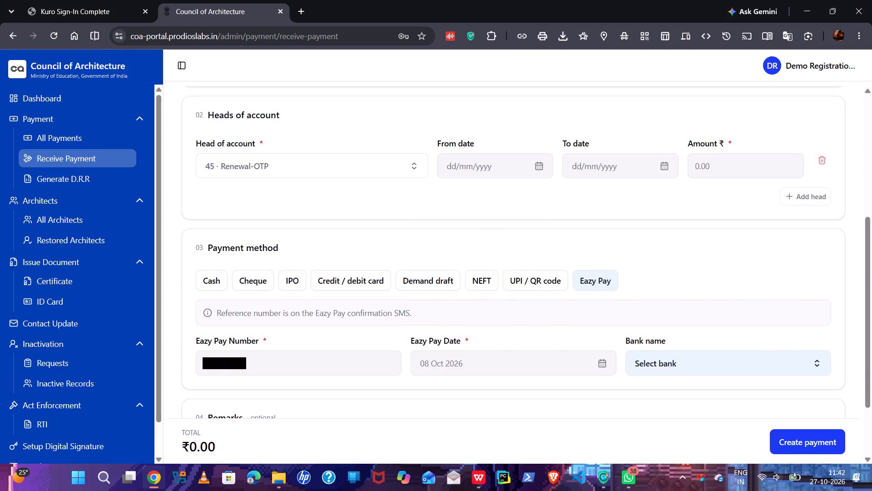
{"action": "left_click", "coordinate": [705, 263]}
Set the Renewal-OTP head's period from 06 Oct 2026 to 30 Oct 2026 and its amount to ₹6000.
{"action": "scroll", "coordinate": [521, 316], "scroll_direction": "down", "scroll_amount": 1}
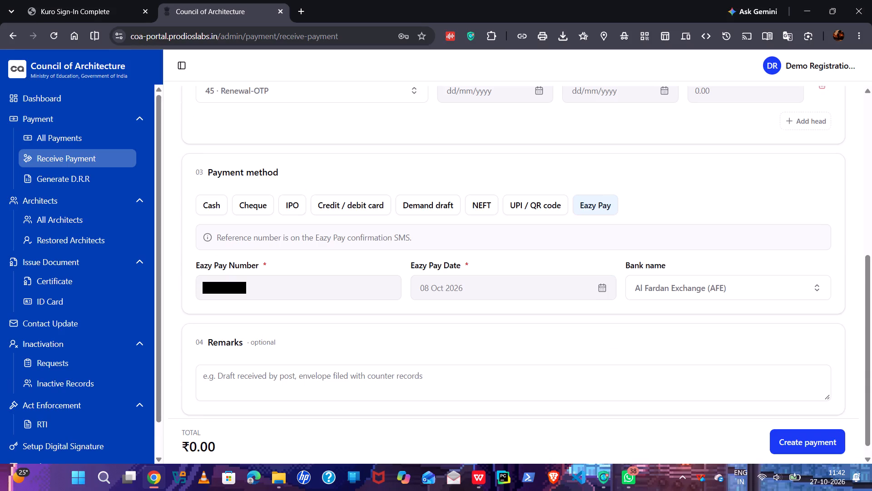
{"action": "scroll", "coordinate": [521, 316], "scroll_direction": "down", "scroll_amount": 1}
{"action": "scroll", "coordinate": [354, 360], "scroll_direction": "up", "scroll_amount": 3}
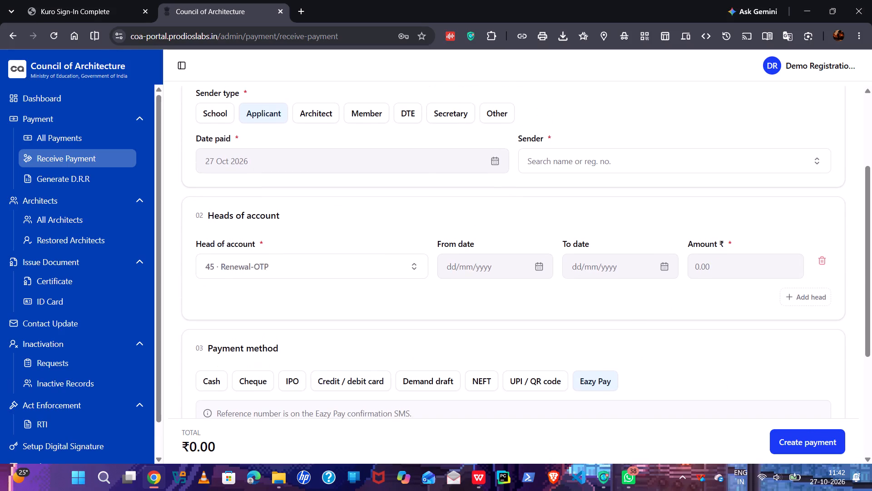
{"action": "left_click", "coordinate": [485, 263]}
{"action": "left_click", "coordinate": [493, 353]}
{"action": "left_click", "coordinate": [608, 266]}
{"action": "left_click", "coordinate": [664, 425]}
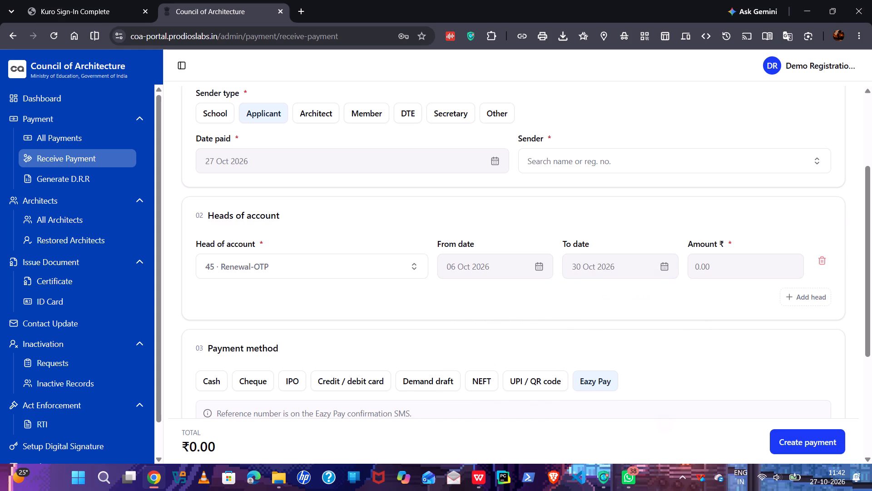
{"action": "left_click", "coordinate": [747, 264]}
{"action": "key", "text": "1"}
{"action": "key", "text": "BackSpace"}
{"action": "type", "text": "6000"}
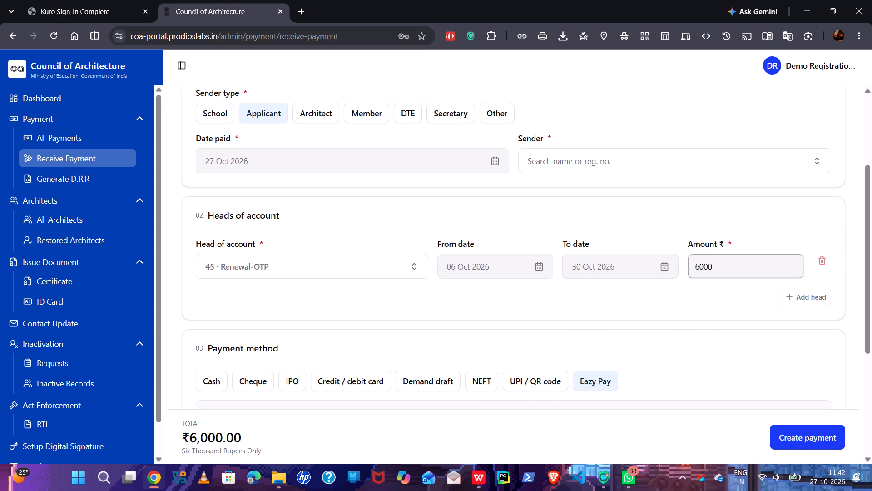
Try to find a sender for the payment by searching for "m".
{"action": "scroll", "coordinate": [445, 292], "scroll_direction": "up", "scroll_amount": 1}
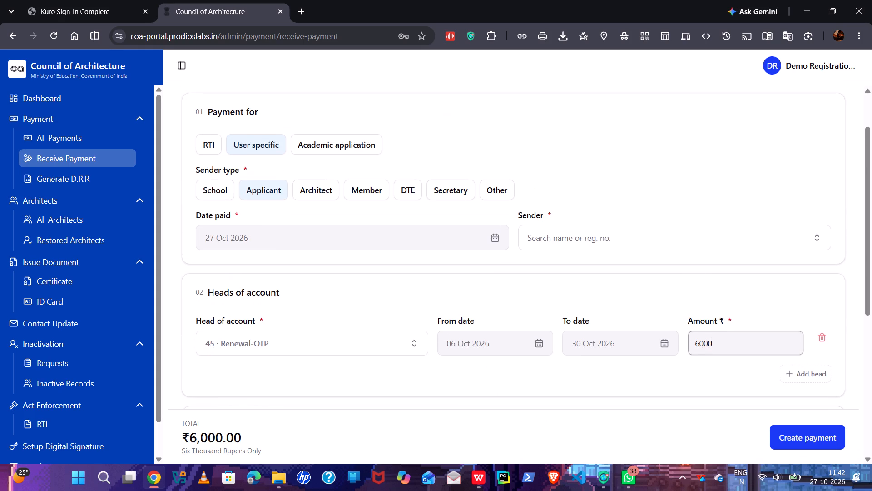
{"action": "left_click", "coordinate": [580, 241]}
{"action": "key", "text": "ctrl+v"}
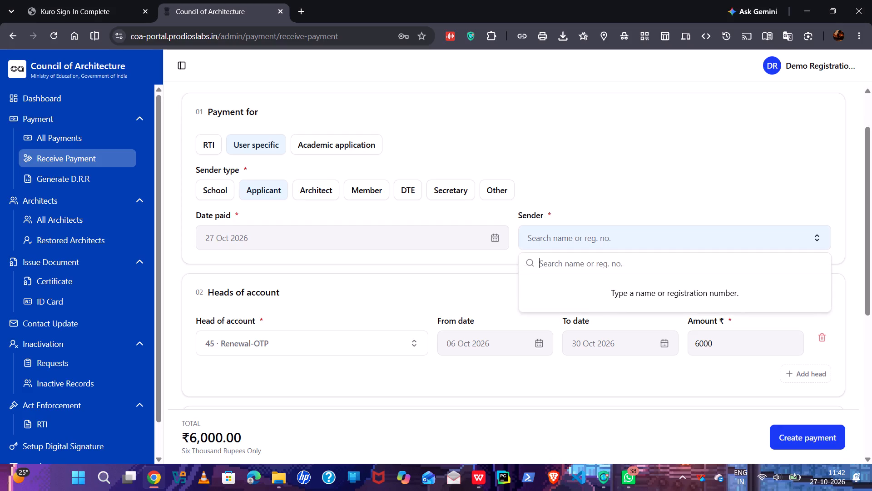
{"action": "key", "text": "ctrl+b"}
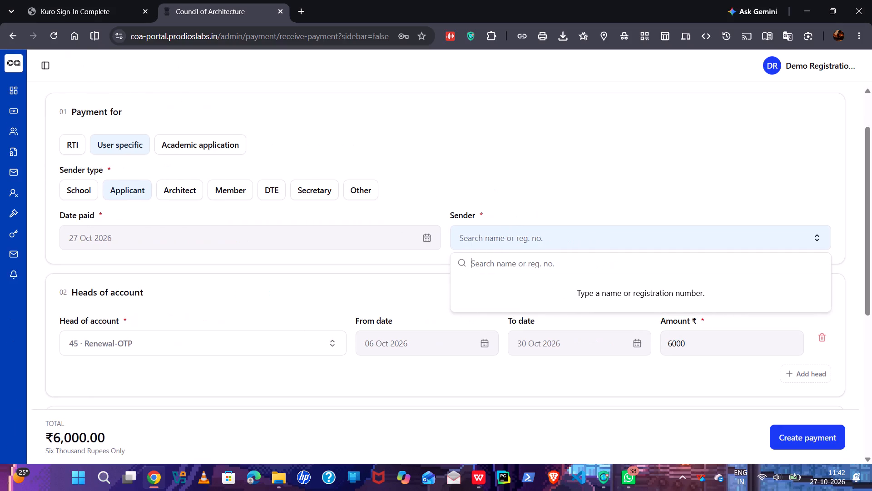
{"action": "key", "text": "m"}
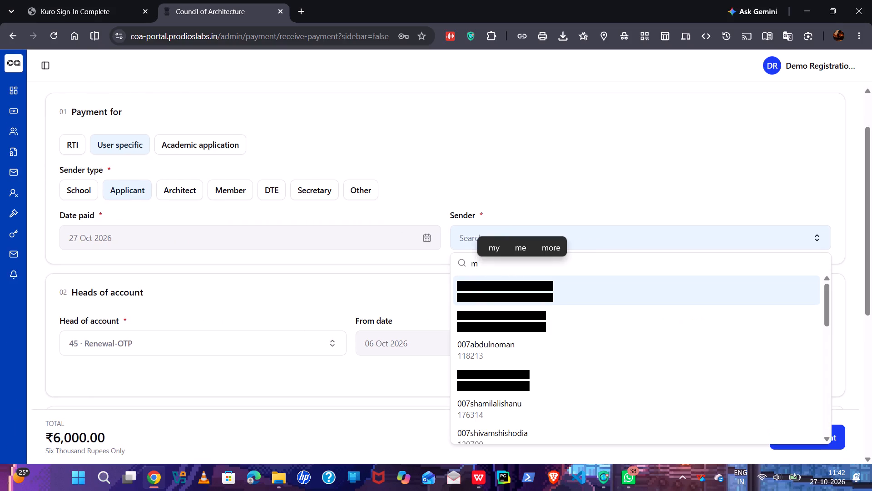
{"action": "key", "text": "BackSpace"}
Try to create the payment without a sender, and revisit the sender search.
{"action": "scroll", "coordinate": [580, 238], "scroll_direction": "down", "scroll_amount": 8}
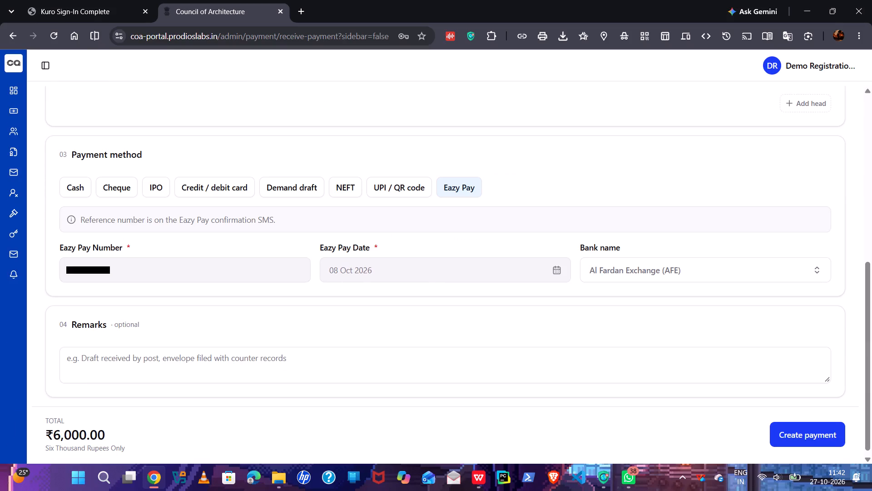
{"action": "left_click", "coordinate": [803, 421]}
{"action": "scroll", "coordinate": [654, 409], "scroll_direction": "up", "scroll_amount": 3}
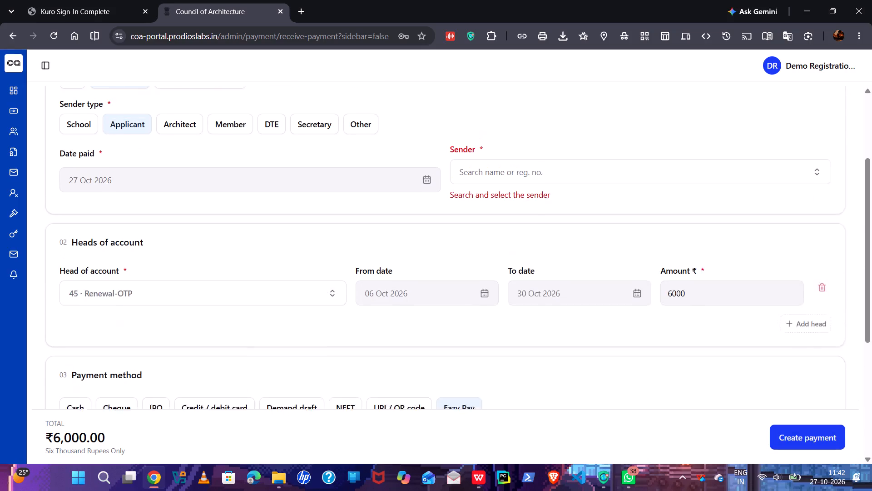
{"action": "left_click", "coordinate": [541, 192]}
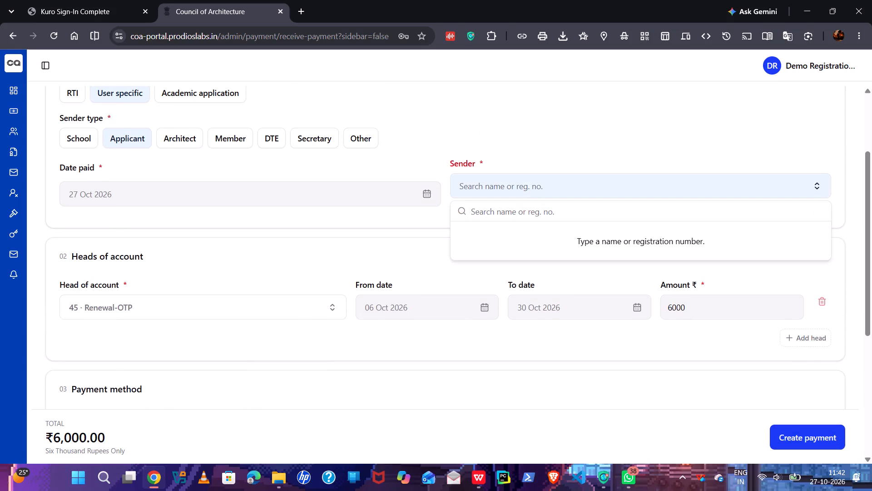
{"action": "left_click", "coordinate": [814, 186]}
Copy the first payment's registration number from All Payments and search for it as the sender in a new Receive Payment form.
{"action": "scroll", "coordinate": [427, 245], "scroll_direction": "right", "scroll_amount": 4}
{"action": "scroll", "coordinate": [427, 245], "scroll_direction": "up", "scroll_amount": 3}
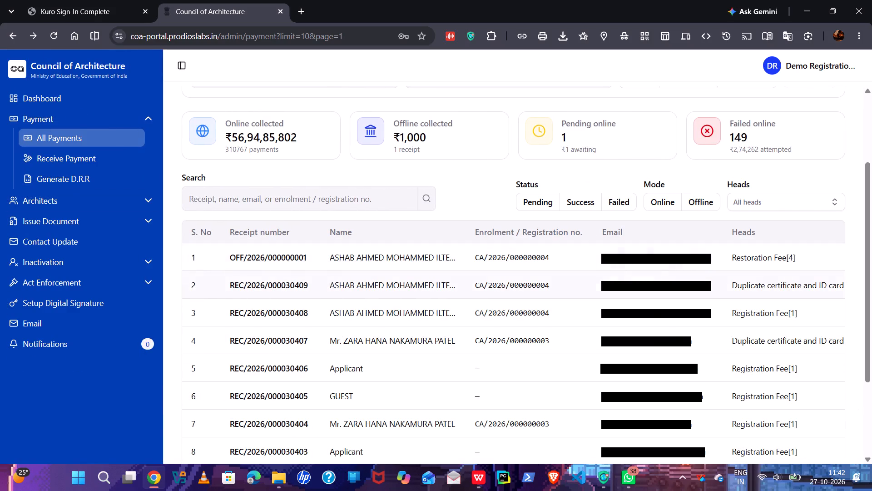
{"action": "left_click_drag", "start_coordinate": [470, 256], "coordinate": [567, 253]}
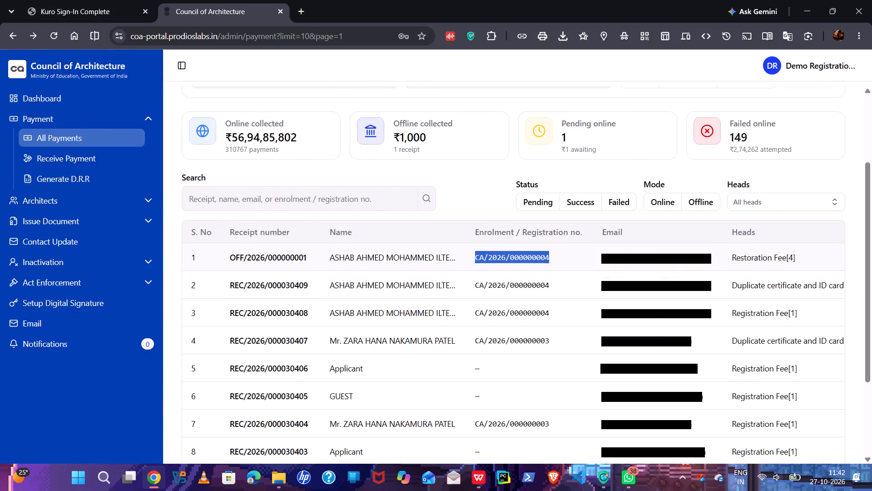
{"action": "key", "text": "ctrl+c"}
{"action": "left_click", "coordinate": [54, 153]}
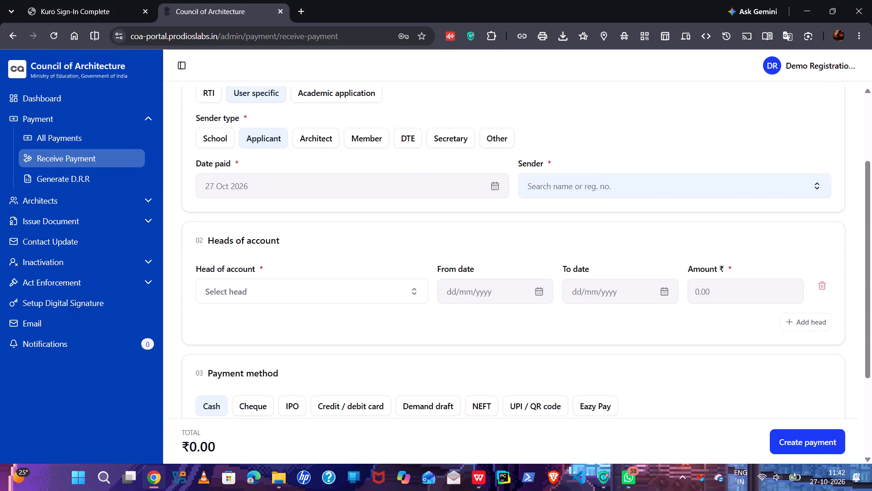
{"action": "left_click", "coordinate": [582, 183]}
{"action": "key", "text": "ctrl+v"}
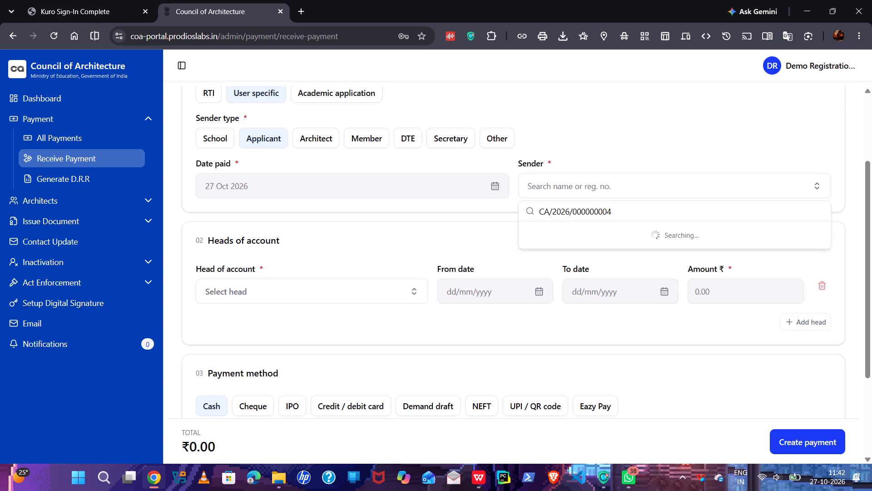
Set the new payment's head of account to 8 · BANK COMMISSION.
{"action": "left_click", "coordinate": [343, 293]}
{"action": "left_click", "coordinate": [312, 229]}
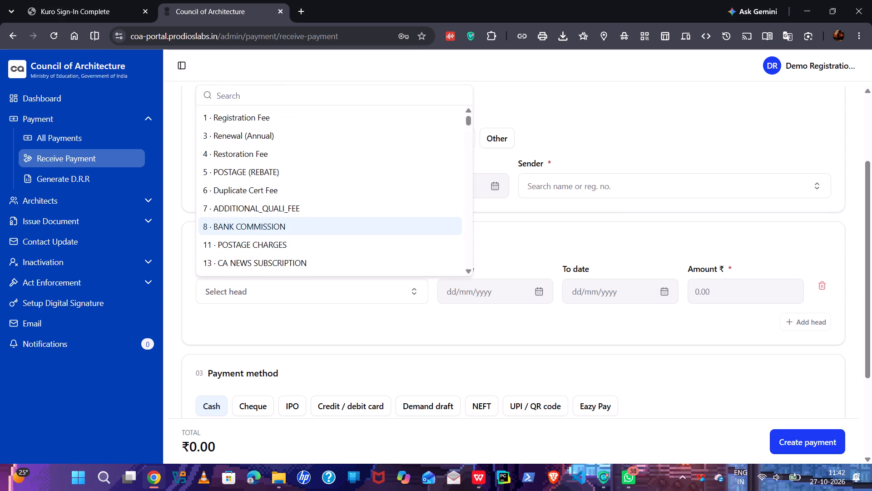
Set the Bank Commission head's From date to 22 Oct 2026, To date to 09 Oct 2026 and amount to ₹1000.
{"action": "left_click", "coordinate": [532, 292]}
{"action": "left_click", "coordinate": [531, 246]}
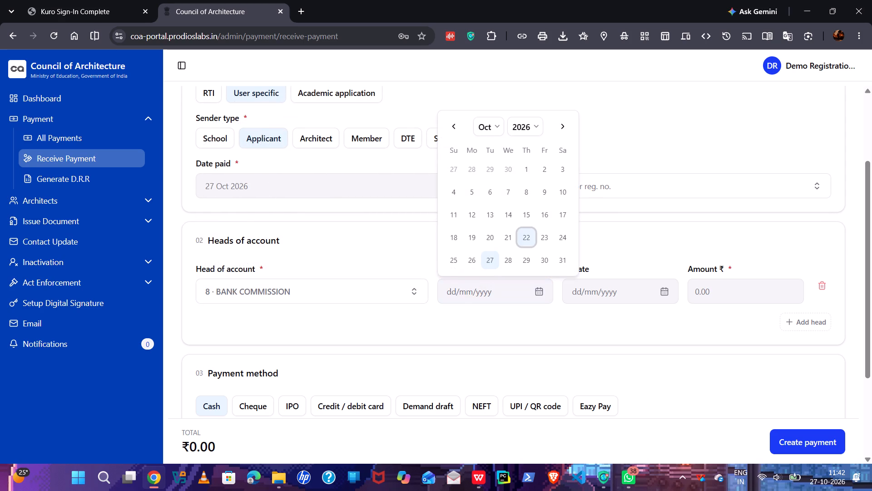
{"action": "left_click", "coordinate": [619, 289]}
{"action": "left_click", "coordinate": [663, 189]}
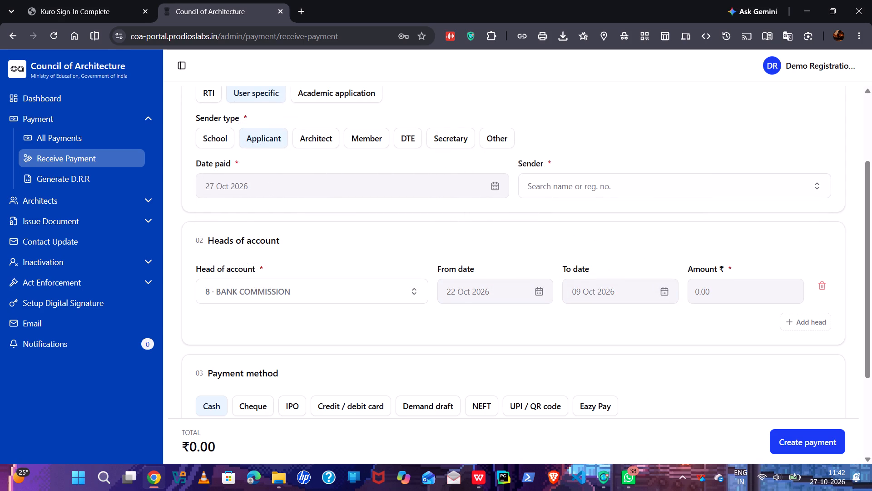
{"action": "left_click", "coordinate": [718, 298]}
{"action": "type", "text": "1000"}
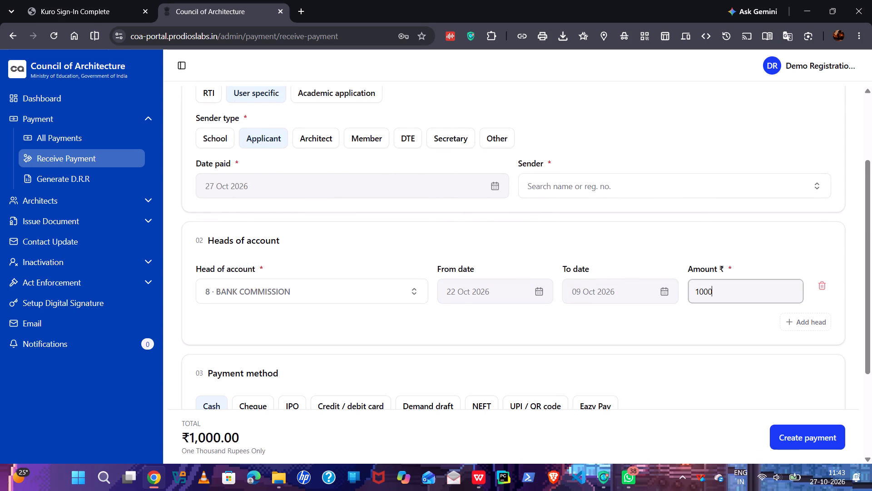
Choose Eazy Pay as the payment method and enter the Eazy Pay number, using the saved suggestion with one character removed.
{"action": "scroll", "coordinate": [718, 298], "scroll_direction": "down", "scroll_amount": 2}
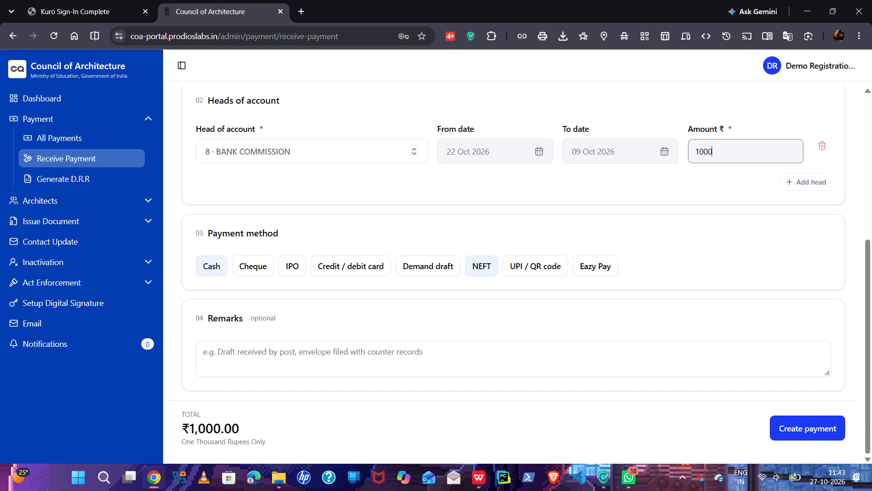
{"action": "left_click", "coordinate": [591, 264]}
{"action": "left_click", "coordinate": [311, 351]}
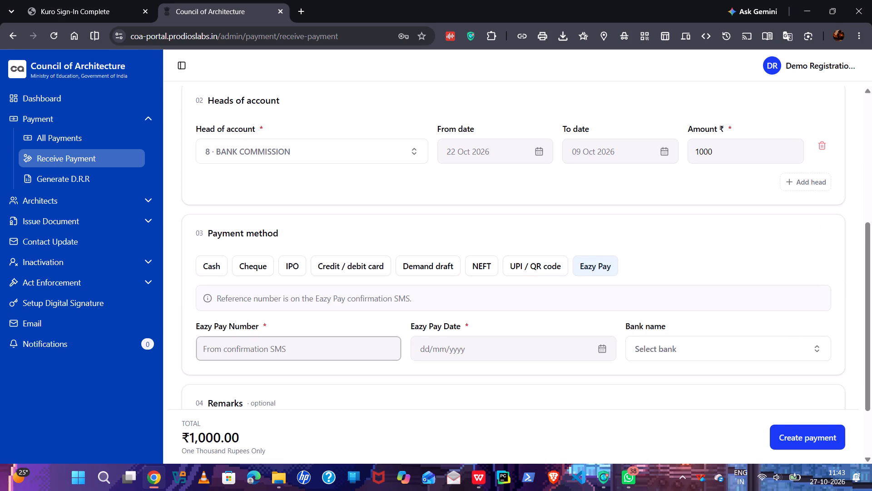
{"action": "key", "text": "8"}
{"action": "key", "text": "4"}
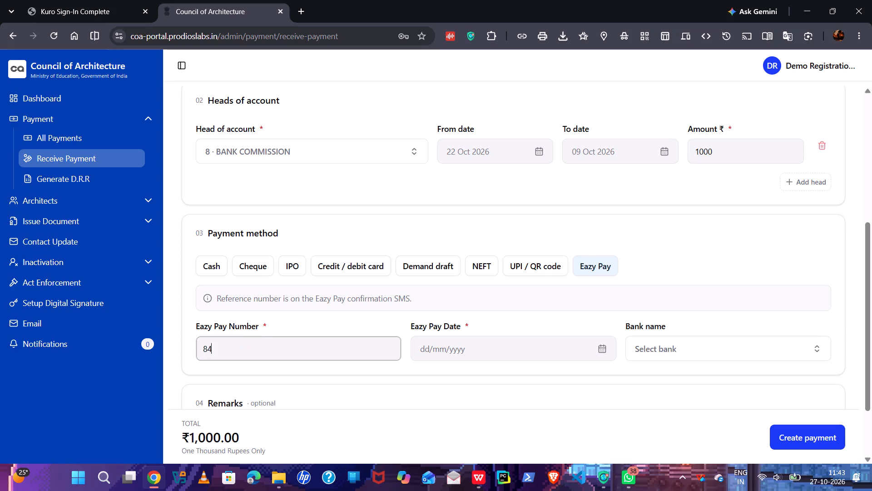
{"action": "type", "text": "70"}
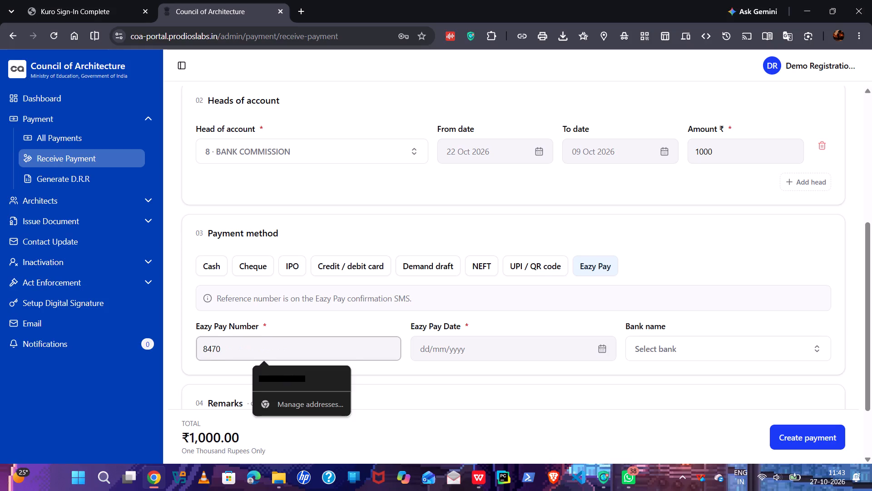
{"action": "left_click", "coordinate": [287, 367]}
{"action": "left_click", "coordinate": [289, 375]}
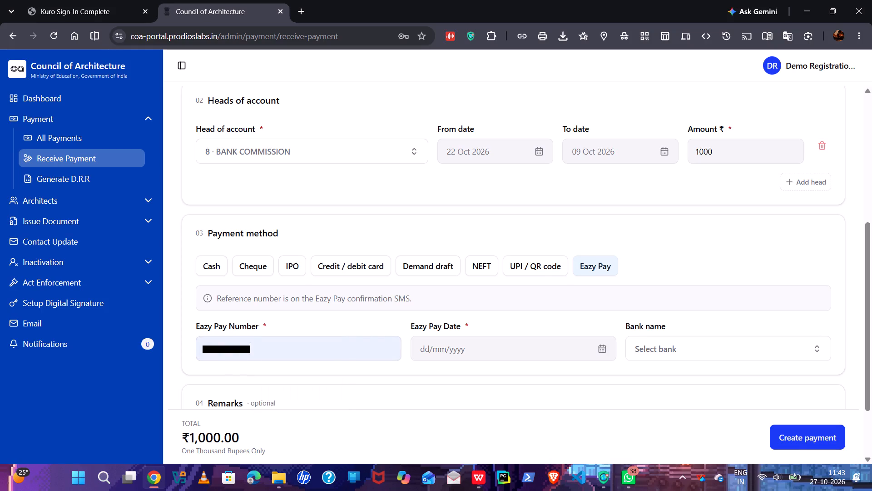
{"action": "left_click", "coordinate": [207, 344]}
{"action": "key", "text": "BackSpace"}
Set the Eazy Pay date to 24 Oct 2026 and the bank name to AL ROSTAMANI, INT. EXCH. (ALR).
{"action": "left_click", "coordinate": [580, 332]}
{"action": "left_click", "coordinate": [562, 360]}
{"action": "left_click", "coordinate": [530, 286]}
{"action": "left_click", "coordinate": [677, 356]}
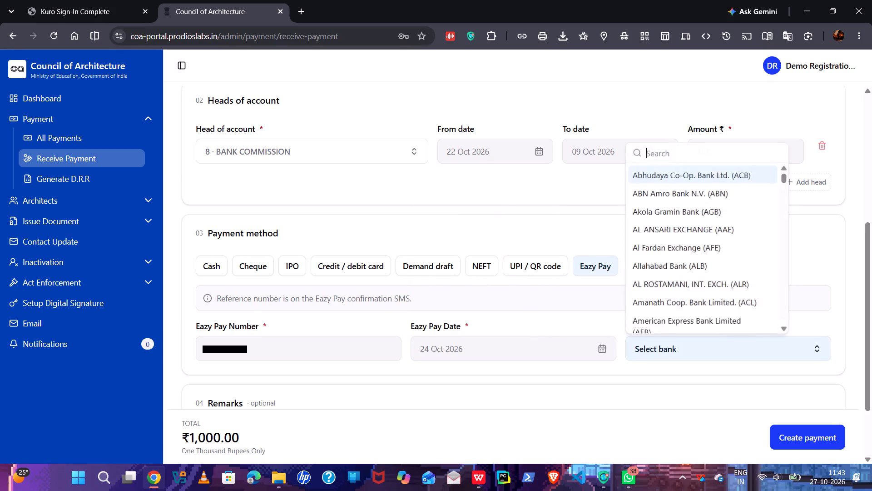
{"action": "left_click", "coordinate": [763, 276]}
Select an applicant from the Sender suggestions as the payment's sender.
{"action": "scroll", "coordinate": [563, 391], "scroll_direction": "down", "scroll_amount": 2}
{"action": "scroll", "coordinate": [563, 391], "scroll_direction": "up", "scroll_amount": 4}
{"action": "left_click", "coordinate": [599, 299]}
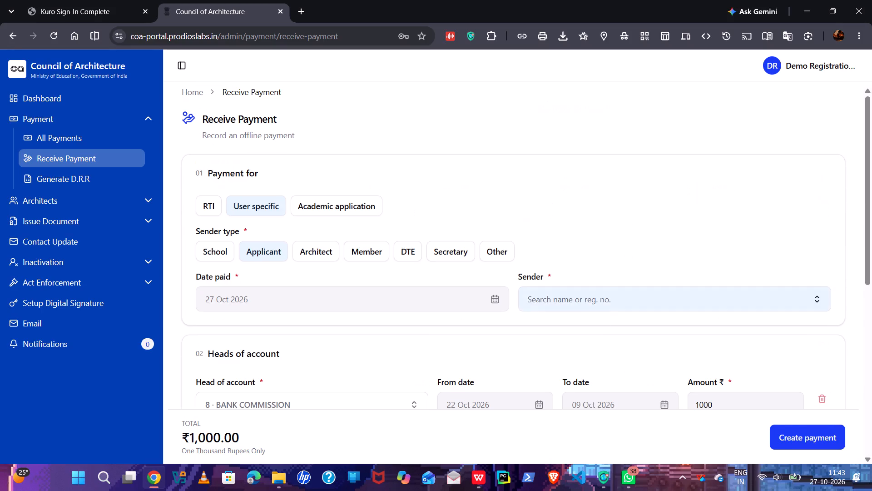
{"action": "left_click", "coordinate": [599, 347]}
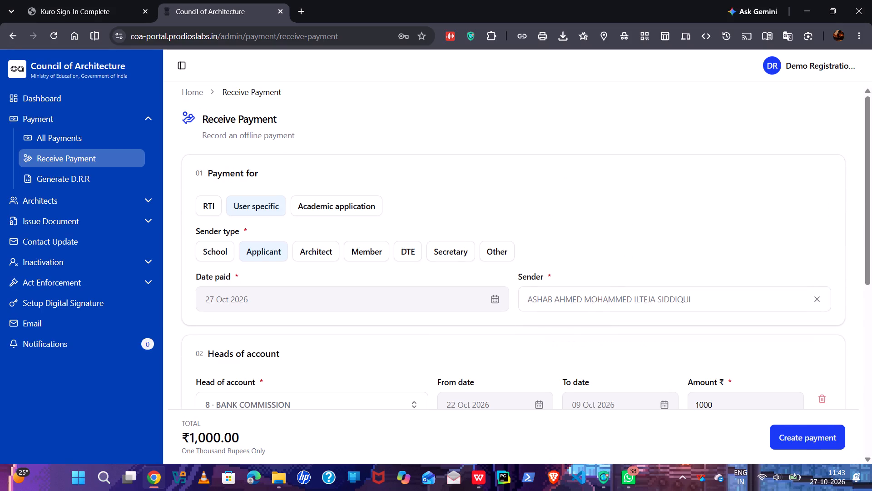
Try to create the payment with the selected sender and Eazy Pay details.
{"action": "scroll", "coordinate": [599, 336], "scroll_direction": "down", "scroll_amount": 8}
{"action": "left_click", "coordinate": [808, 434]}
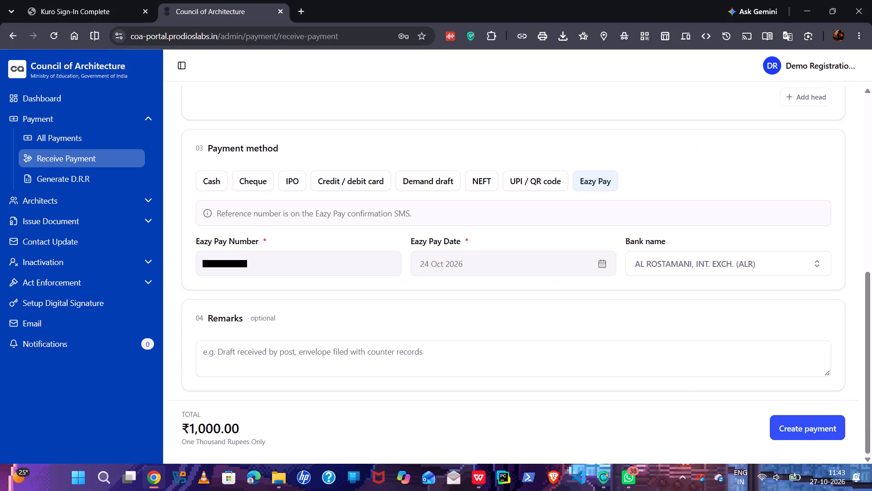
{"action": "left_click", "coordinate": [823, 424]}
Change the head of account's To date to 31 Oct 2026 and create the payment.
{"action": "scroll", "coordinate": [629, 444], "scroll_direction": "up", "scroll_amount": 2}
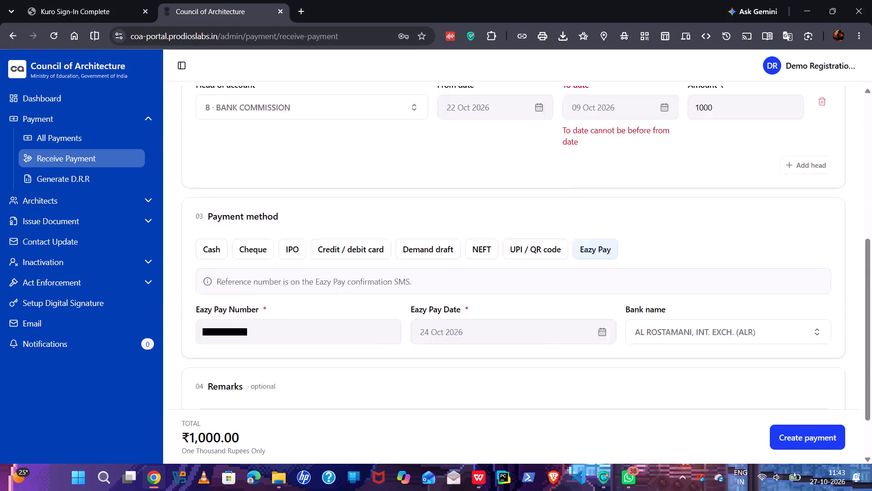
{"action": "scroll", "coordinate": [629, 444], "scroll_direction": "down", "scroll_amount": 7}
{"action": "scroll", "coordinate": [651, 296], "scroll_direction": "up", "scroll_amount": 3}
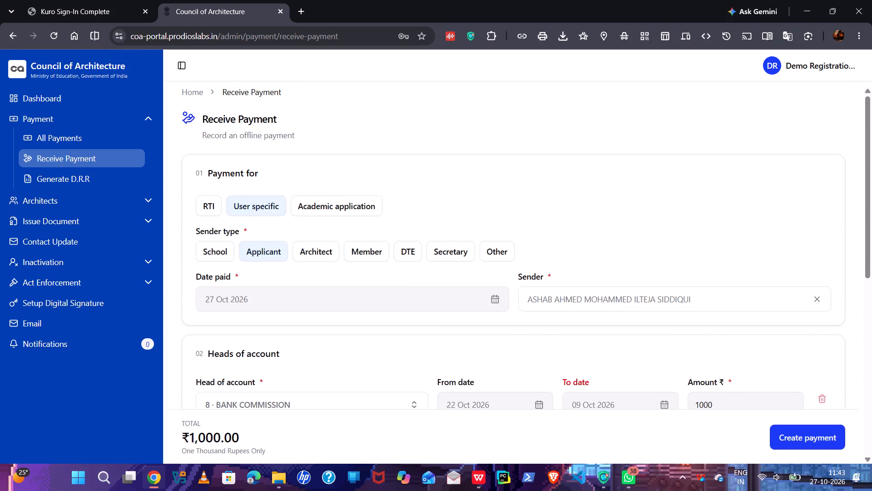
{"action": "scroll", "coordinate": [643, 321], "scroll_direction": "down", "scroll_amount": 2}
{"action": "left_click", "coordinate": [611, 234]}
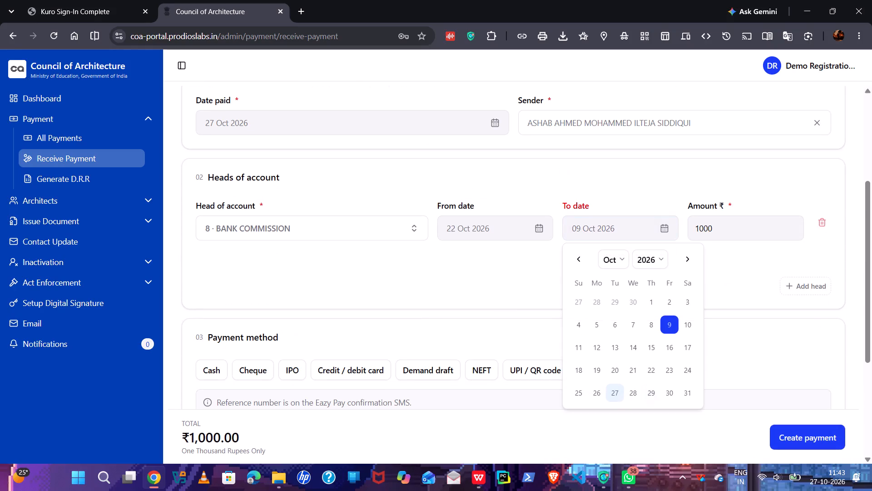
{"action": "left_click", "coordinate": [685, 399]}
{"action": "left_click", "coordinate": [793, 433]}
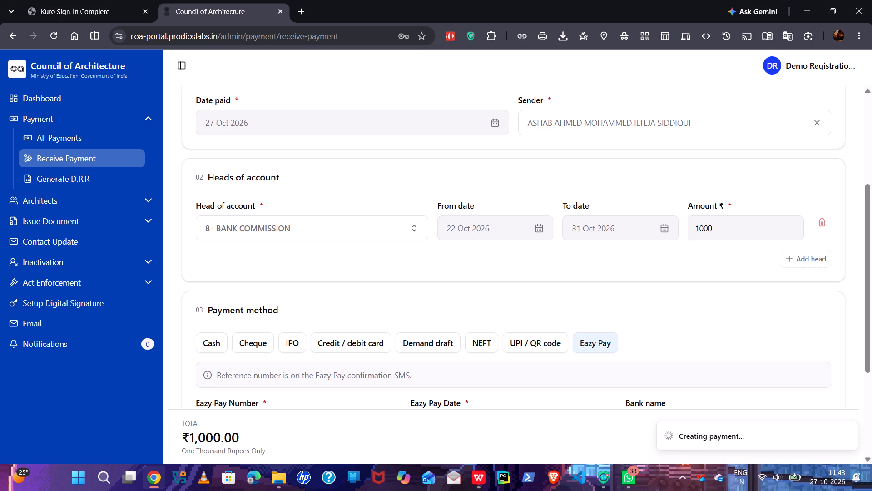
{"action": "scroll", "coordinate": [623, 285], "scroll_direction": "down", "scroll_amount": 3}
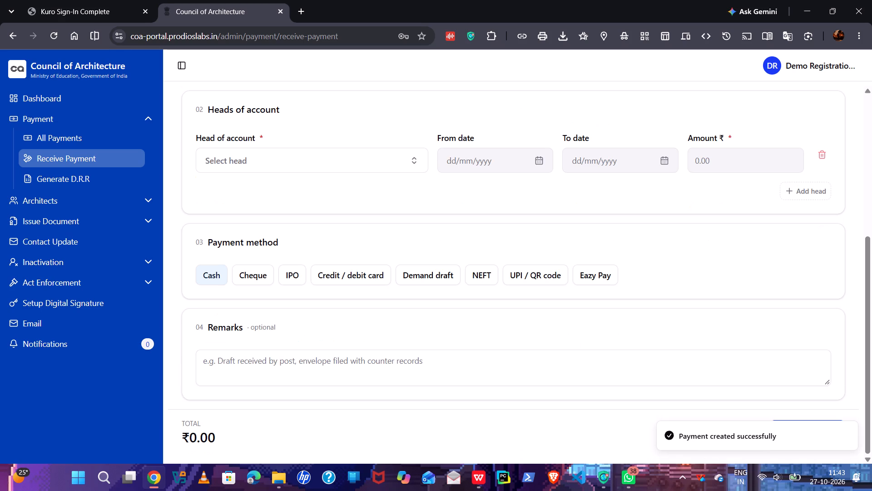
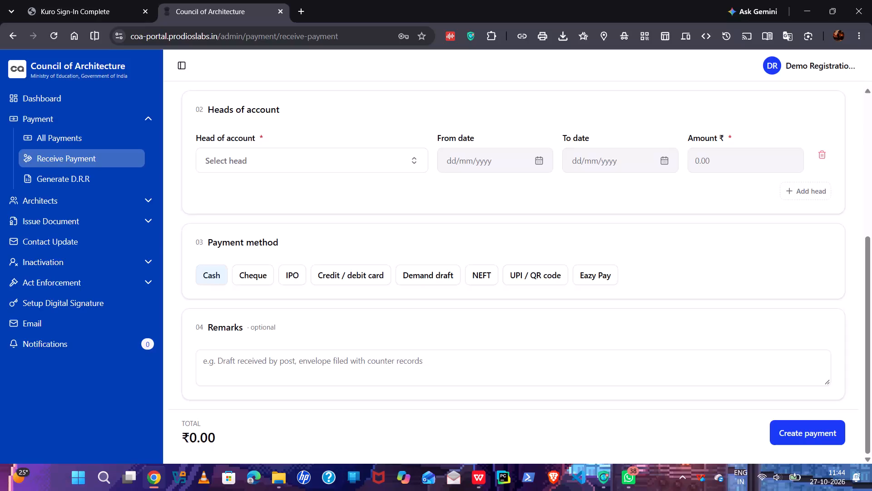
Choose UPI / QR code as the payment method and Amanath Coop. Bank Limited. (ACL) as the bank name.
{"action": "scroll", "coordinate": [623, 285], "scroll_direction": "up", "scroll_amount": 7}
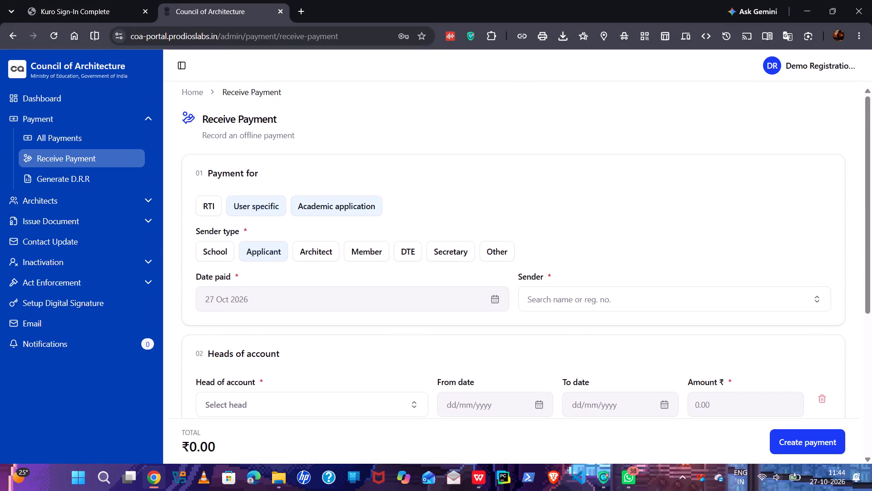
{"action": "scroll", "coordinate": [308, 213], "scroll_direction": "down", "scroll_amount": 2}
{"action": "left_click", "coordinate": [534, 342]}
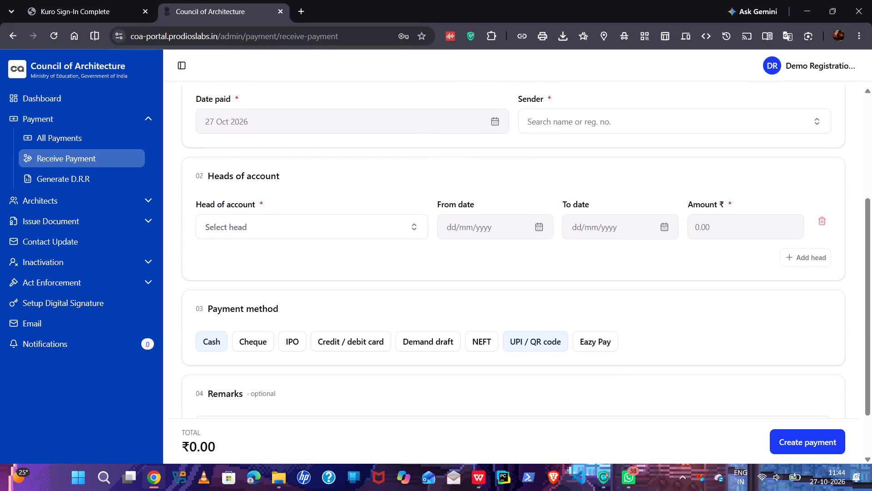
{"action": "scroll", "coordinate": [510, 371], "scroll_direction": "down", "scroll_amount": 1}
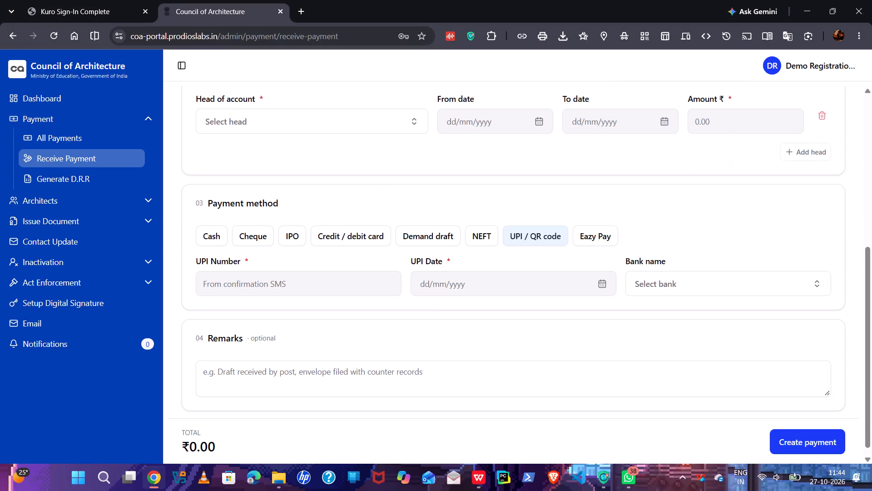
{"action": "left_click", "coordinate": [738, 294]}
{"action": "left_click", "coordinate": [719, 230]}
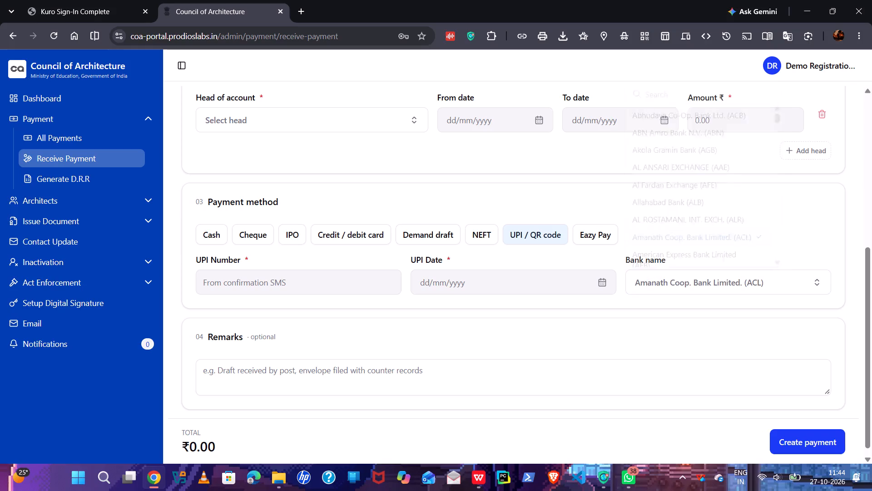
Fill in the UPI number from the saved suggestion and remove one character from it.
{"action": "left_click", "coordinate": [342, 297]}
{"action": "left_click", "coordinate": [343, 291]}
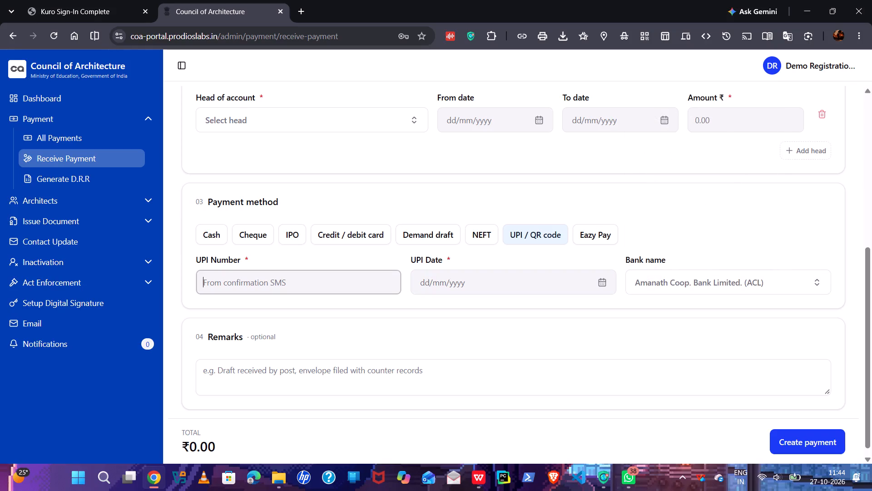
{"action": "type", "text": "8479"}
{"action": "key", "text": "BackSpace"}
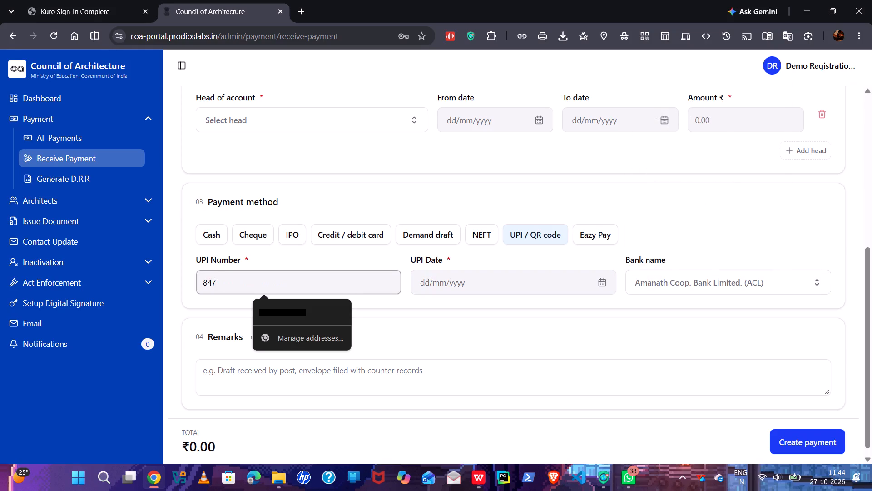
{"action": "left_click", "coordinate": [329, 309]}
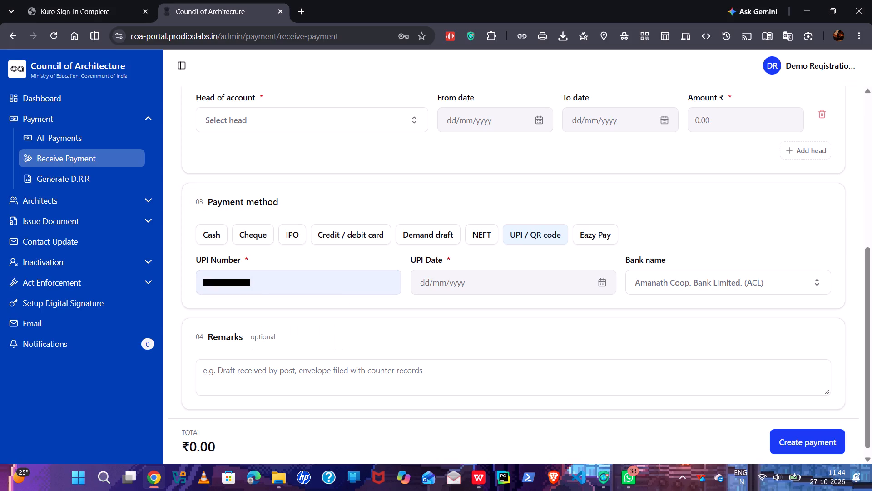
{"action": "left_click", "coordinate": [208, 276]}
{"action": "key", "text": "BackSpace"}
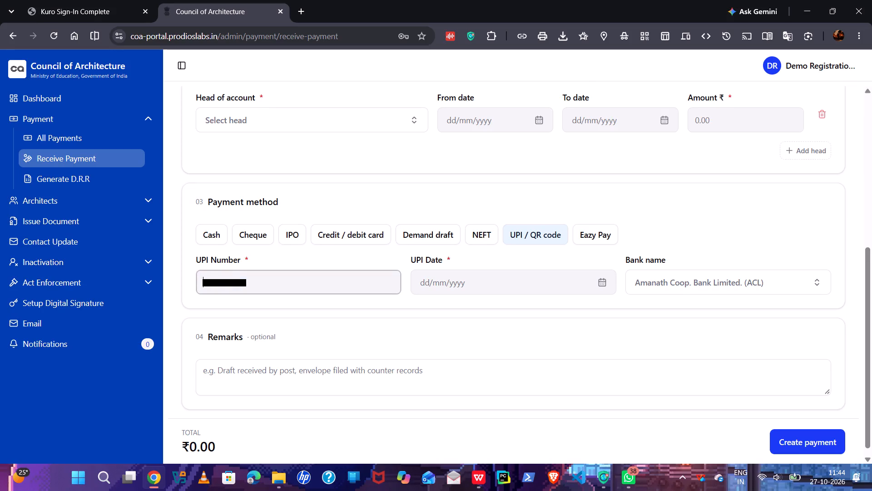
Set the UPI date to 27 Oct 2026.
{"action": "scroll", "coordinate": [451, 265], "scroll_direction": "down", "scroll_amount": 1}
{"action": "left_click", "coordinate": [562, 276]}
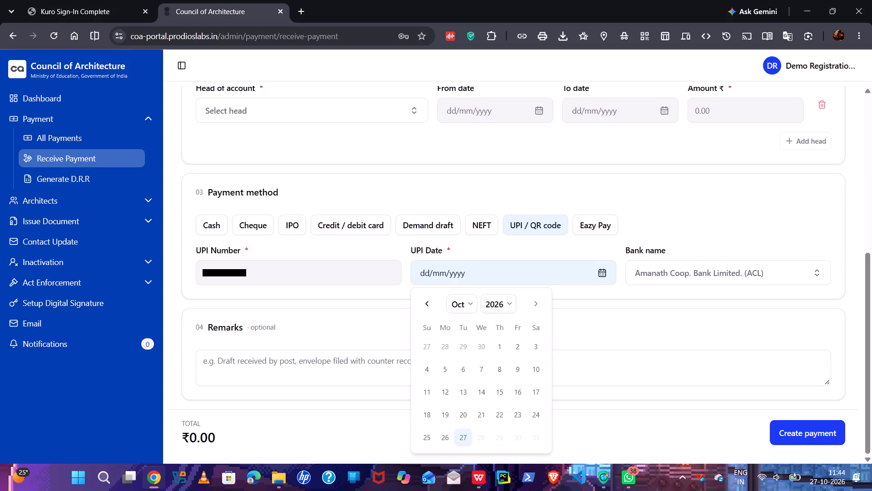
{"action": "left_click", "coordinate": [533, 334]}
{"action": "left_click", "coordinate": [464, 439]}
Fill the head of account row with 11 · POSTAGE CHARGES, dates 01 Oct 2026 to 27 Oct 2026 and amount 1000.
{"action": "scroll", "coordinate": [527, 297], "scroll_direction": "up", "scroll_amount": 2}
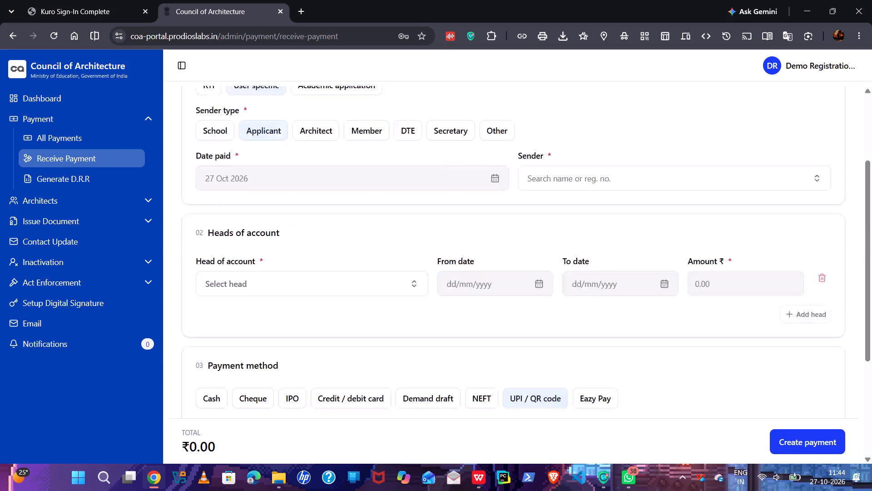
{"action": "scroll", "coordinate": [527, 297], "scroll_direction": "up", "scroll_amount": 1}
{"action": "left_click", "coordinate": [509, 321]}
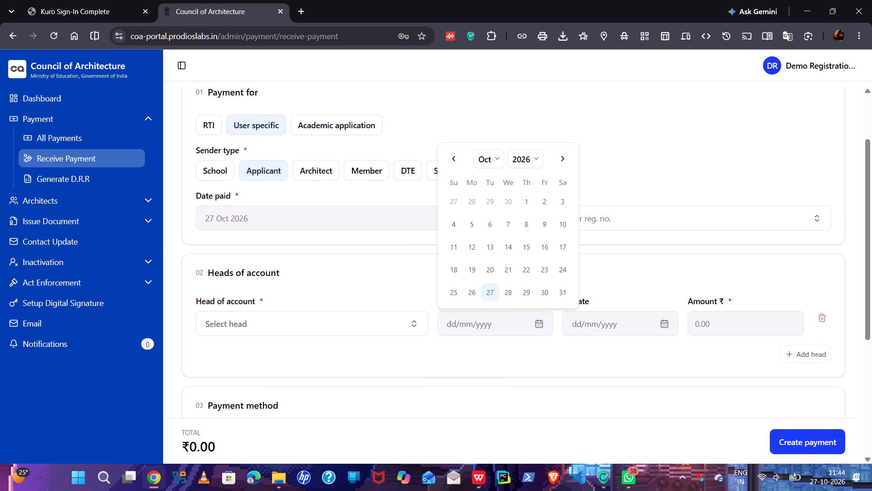
{"action": "left_click", "coordinate": [492, 294]}
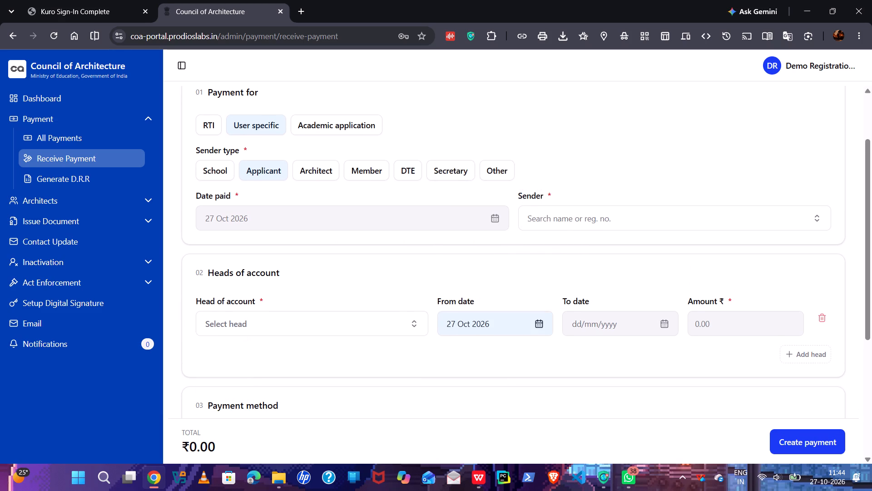
{"action": "left_click", "coordinate": [494, 322]}
{"action": "left_click", "coordinate": [526, 202]}
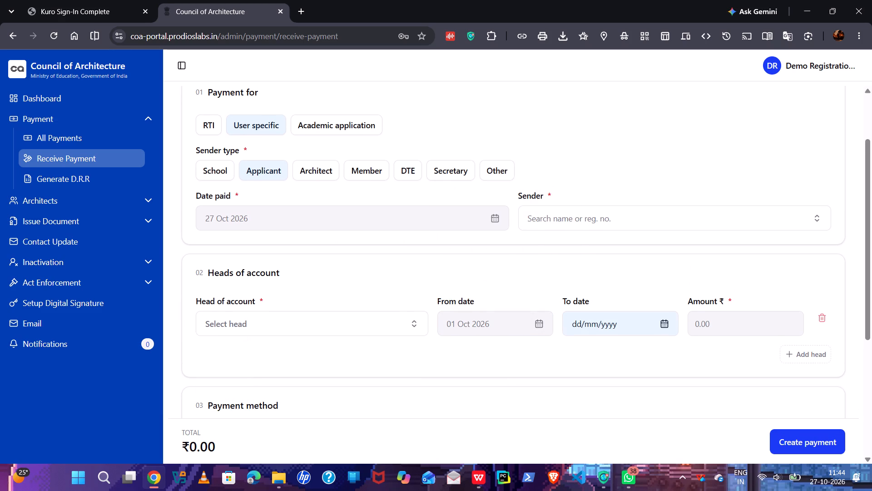
{"action": "left_click", "coordinate": [604, 318]}
{"action": "left_click", "coordinate": [613, 287]}
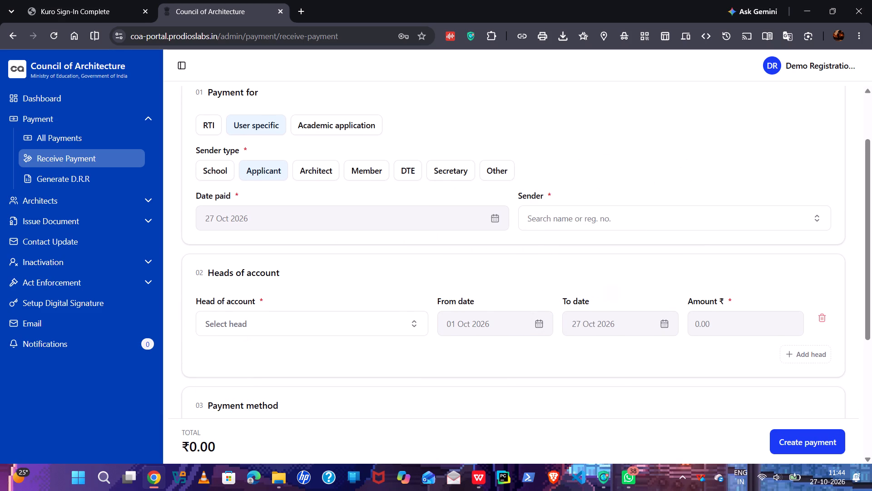
{"action": "left_click", "coordinate": [695, 328]}
{"action": "type", "text": "1000"}
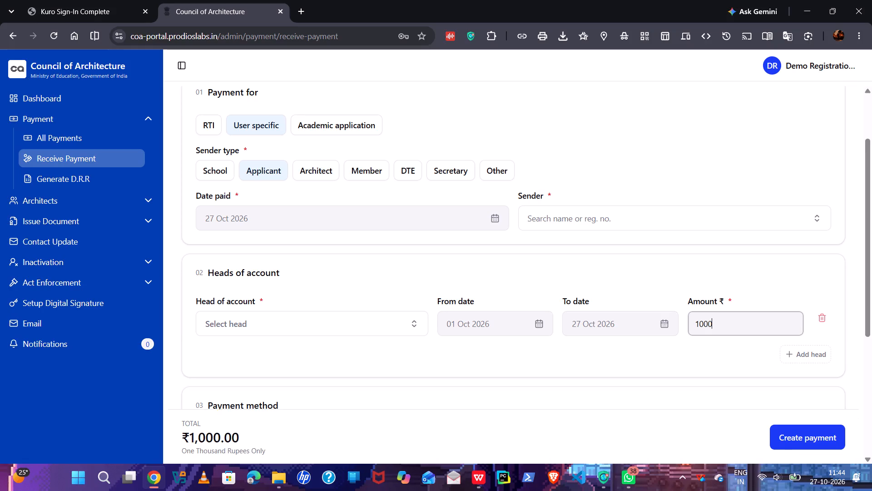
{"action": "left_click", "coordinate": [328, 319]}
{"action": "left_click", "coordinate": [301, 280]}
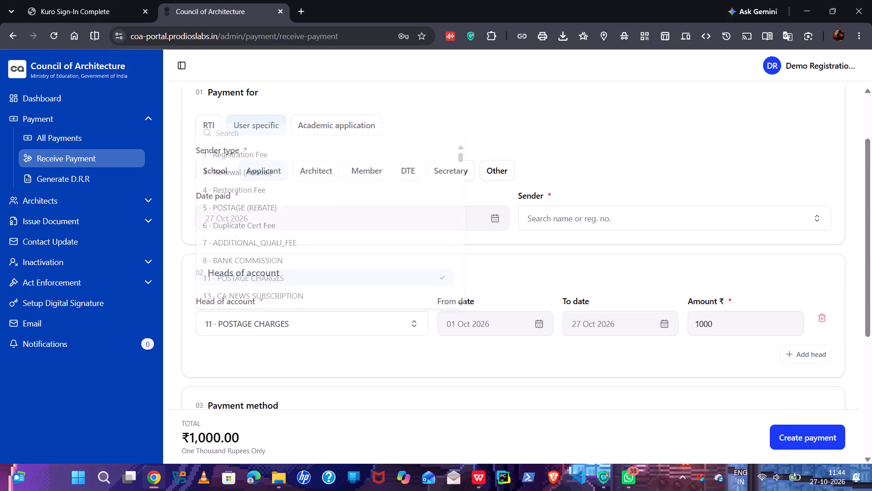
Select the applicant matching the copied registration number as the sender and create the UPI payment.
{"action": "scroll", "coordinate": [308, 361], "scroll_direction": "down", "scroll_amount": 7}
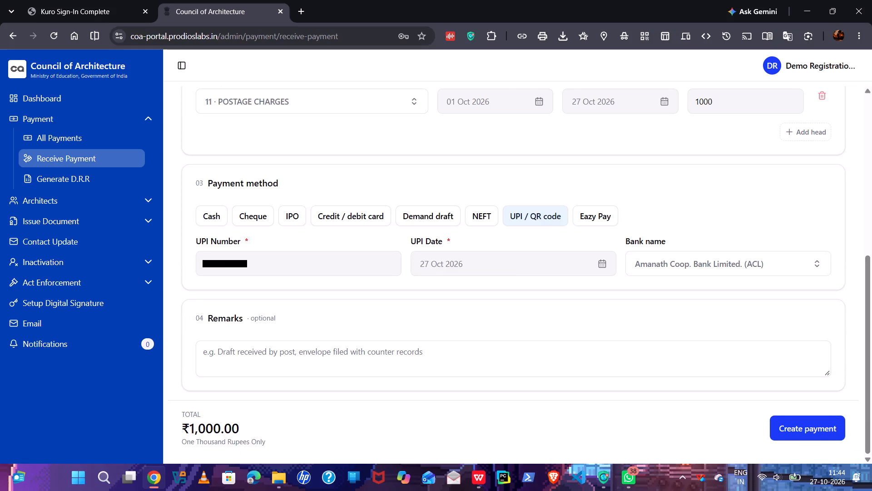
{"action": "scroll", "coordinate": [668, 312], "scroll_direction": "up", "scroll_amount": 3}
{"action": "left_click", "coordinate": [644, 240]}
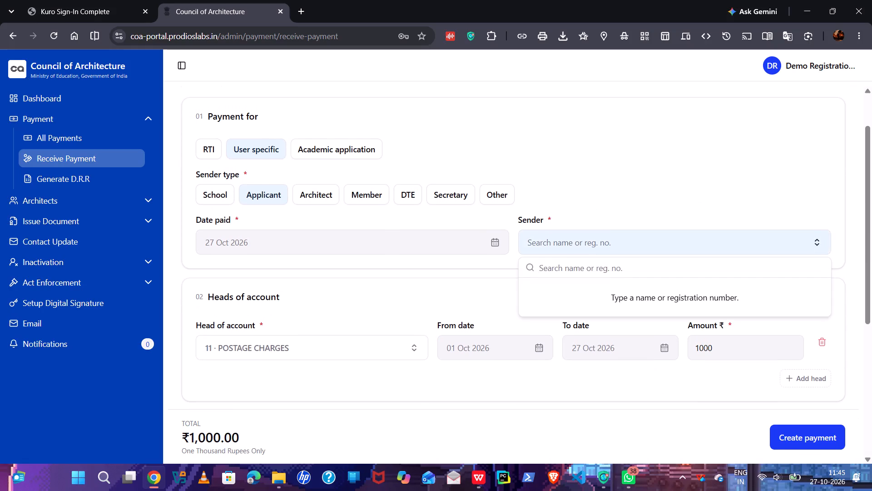
{"action": "key", "text": "ctrl+v"}
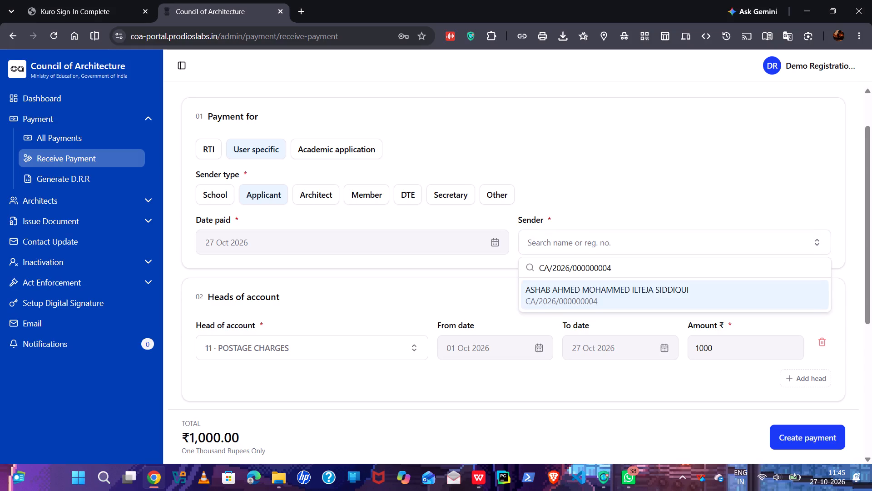
{"action": "left_click", "coordinate": [680, 296]}
{"action": "scroll", "coordinate": [806, 404], "scroll_direction": "down", "scroll_amount": 5}
{"action": "left_click", "coordinate": [798, 426]}
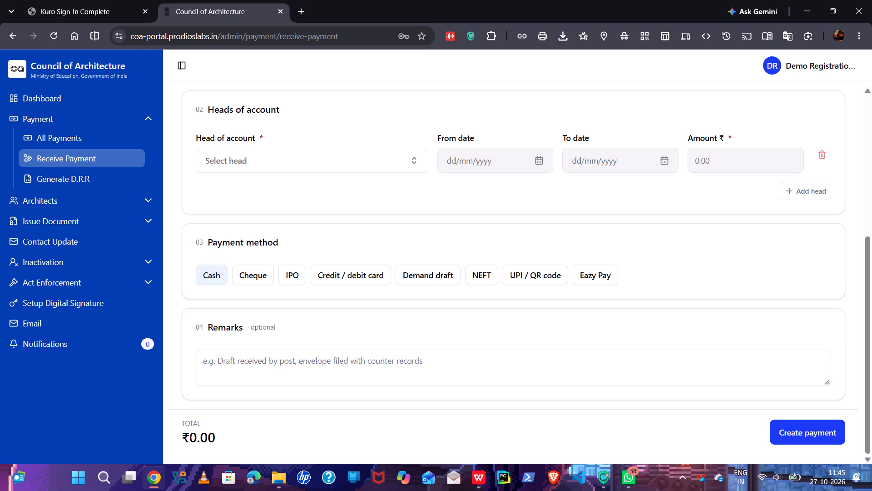
Choose Eazy Pay as the payment method on the blank form and look over its fields.
{"action": "left_click", "coordinate": [587, 277]}
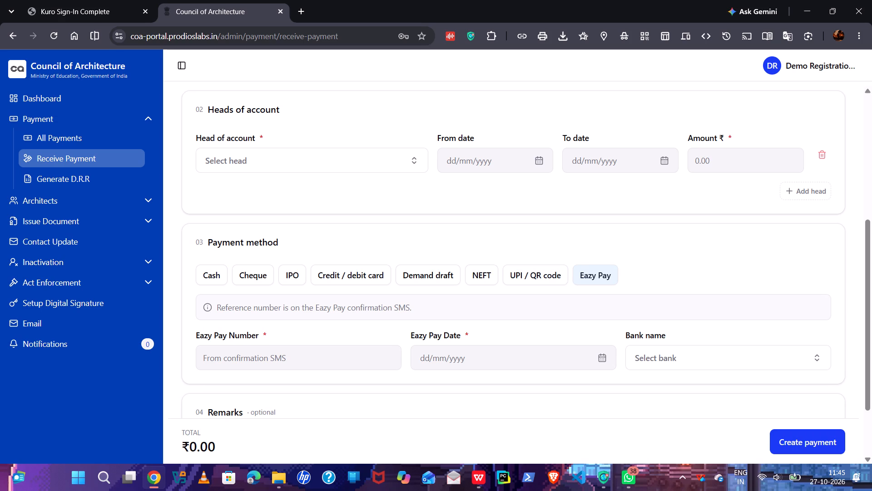
{"action": "scroll", "coordinate": [287, 360], "scroll_direction": "down", "scroll_amount": 3}
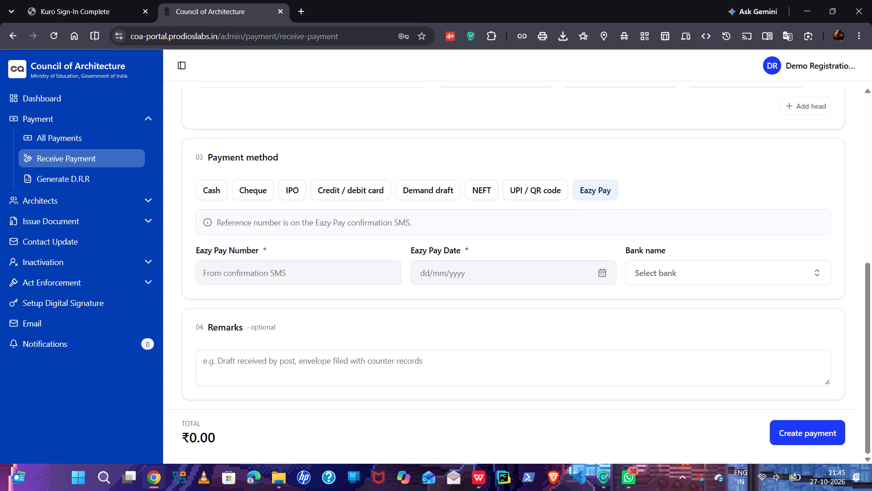
{"action": "scroll", "coordinate": [287, 360], "scroll_direction": "right", "scroll_amount": 1}
{"action": "scroll", "coordinate": [232, 195], "scroll_direction": "up", "scroll_amount": 1}
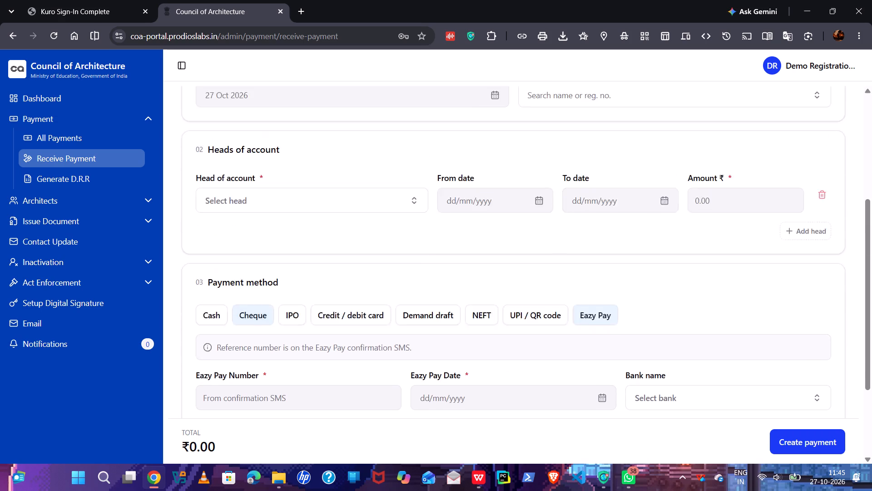
{"action": "scroll", "coordinate": [232, 195], "scroll_direction": "up", "scroll_amount": 1}
Open the Generate D.R.R page to view its report options.
{"action": "left_click", "coordinate": [83, 173]}
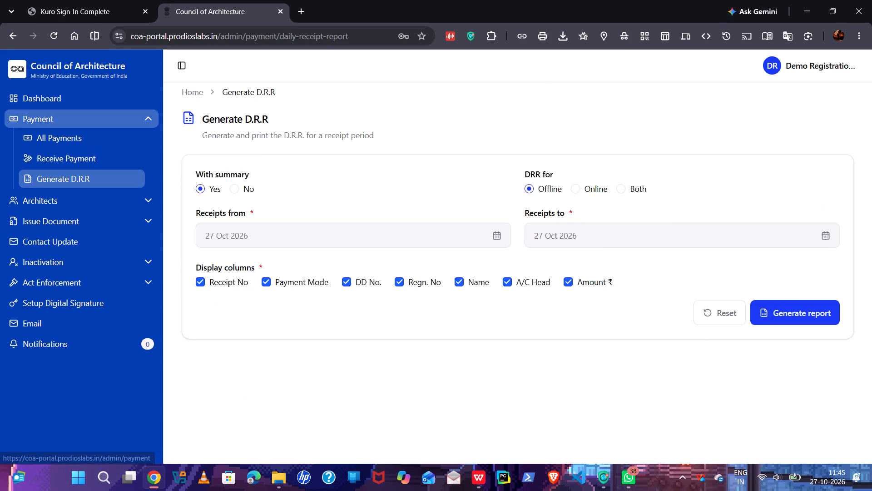
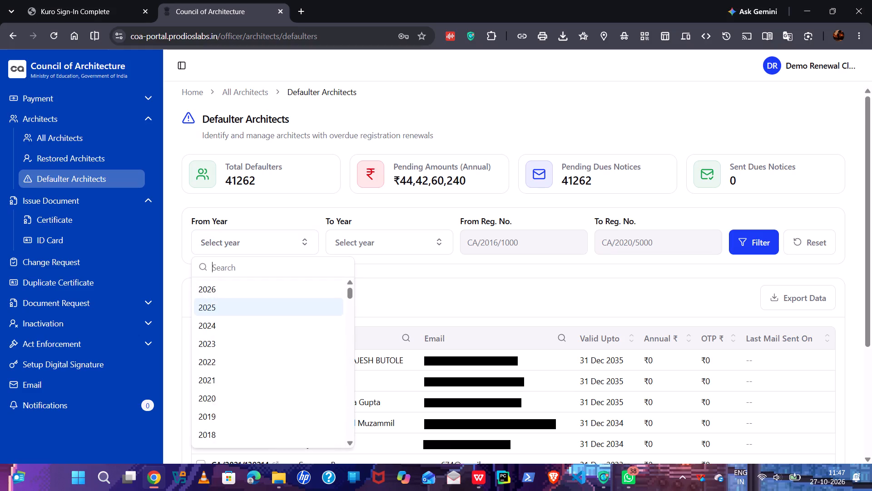
Filter the defaulter architects from year 2026 to year 2026 and look over the matching records.
{"action": "left_click", "coordinate": [247, 289]}
{"action": "left_click", "coordinate": [343, 238]}
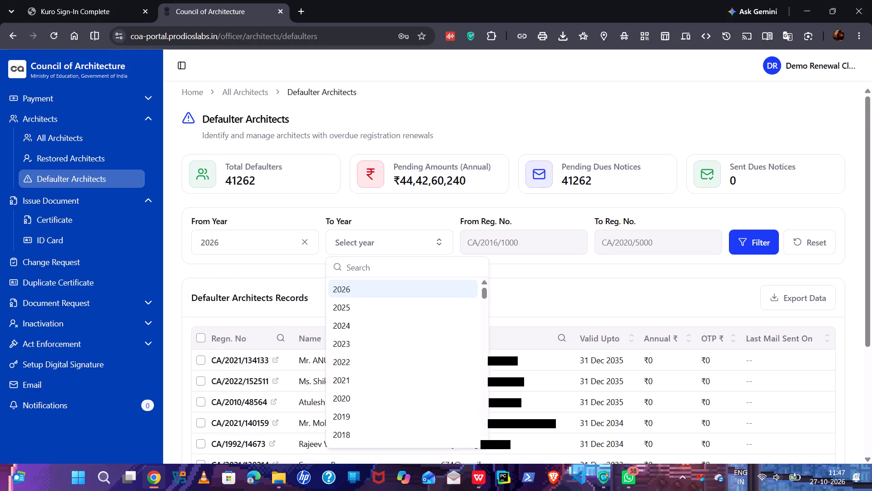
{"action": "left_click", "coordinate": [361, 284]}
{"action": "left_click", "coordinate": [764, 241]}
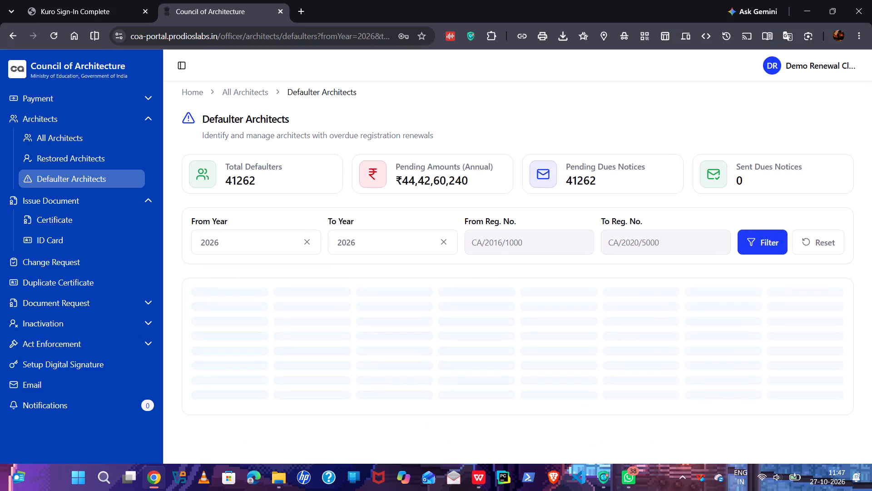
{"action": "scroll", "coordinate": [479, 336], "scroll_direction": "down", "scroll_amount": 5}
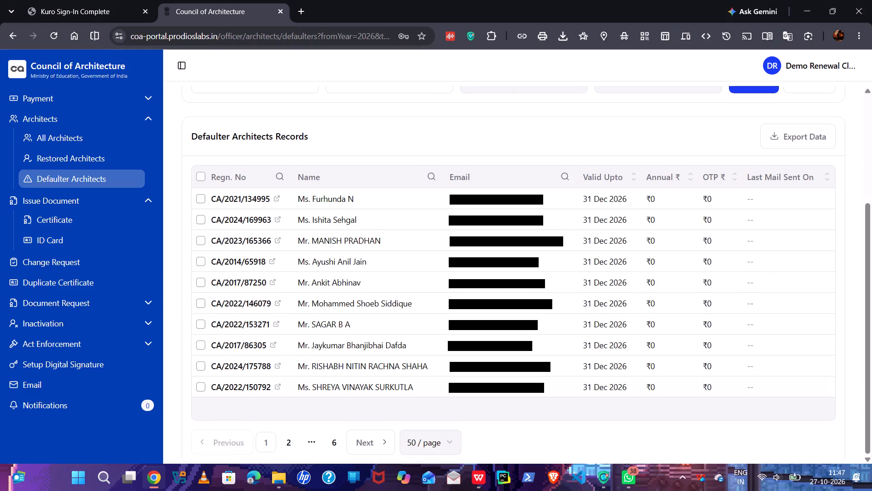
{"action": "scroll", "coordinate": [383, 364], "scroll_direction": "up", "scroll_amount": 1}
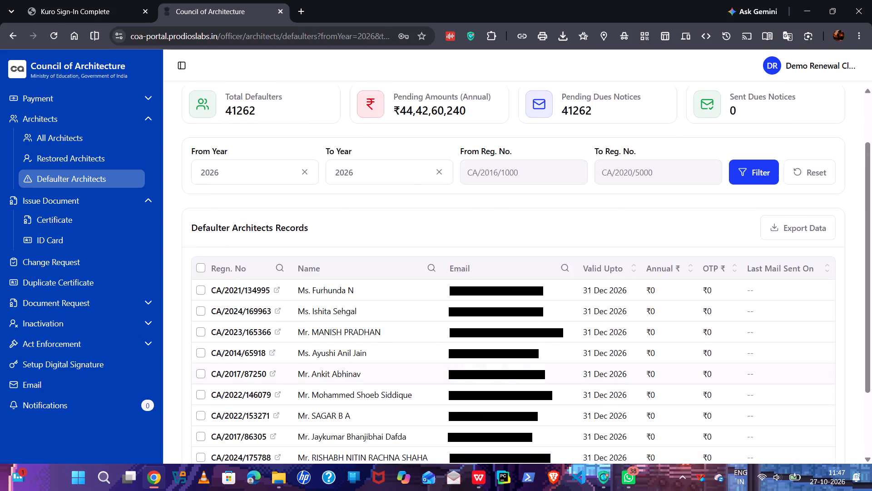
{"action": "scroll", "coordinate": [383, 364], "scroll_direction": "up", "scroll_amount": 1}
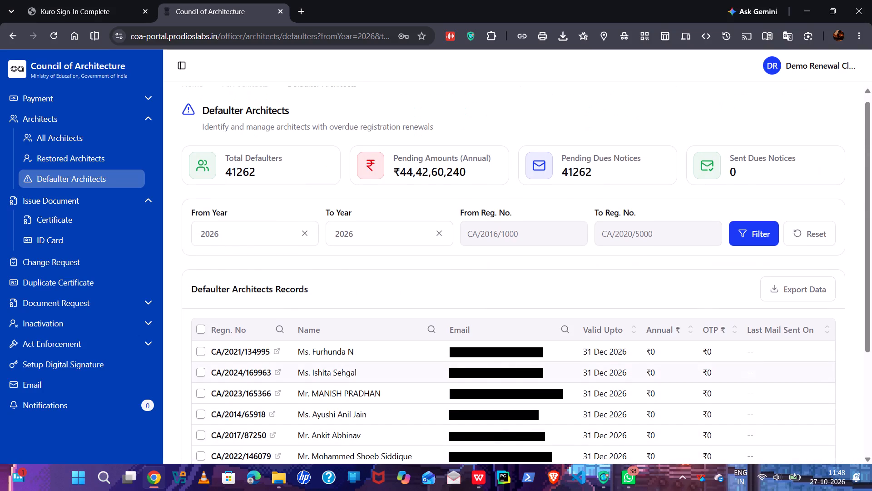
Open the profile of the first architect in the filtered defaulter records and view its header and status.
{"action": "left_click", "coordinate": [256, 350]}
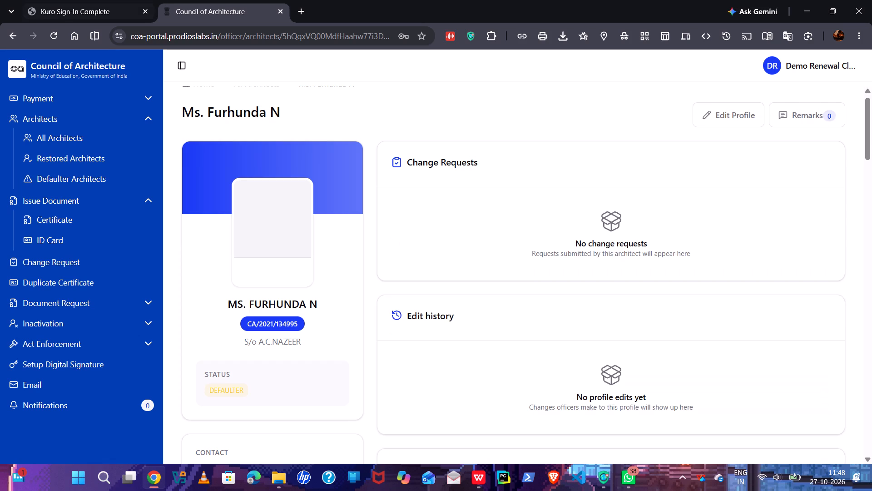
{"action": "scroll", "coordinate": [436, 286], "scroll_direction": "up", "scroll_amount": 6}
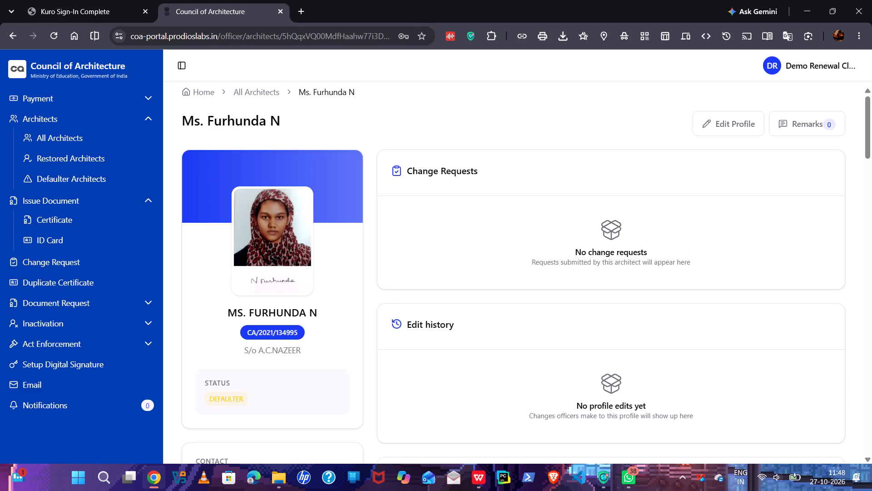
Leave the profile for the All Architects list and reopen the Defaulter Architects page.
{"action": "left_click", "coordinate": [272, 98]}
{"action": "left_click", "coordinate": [278, 91]}
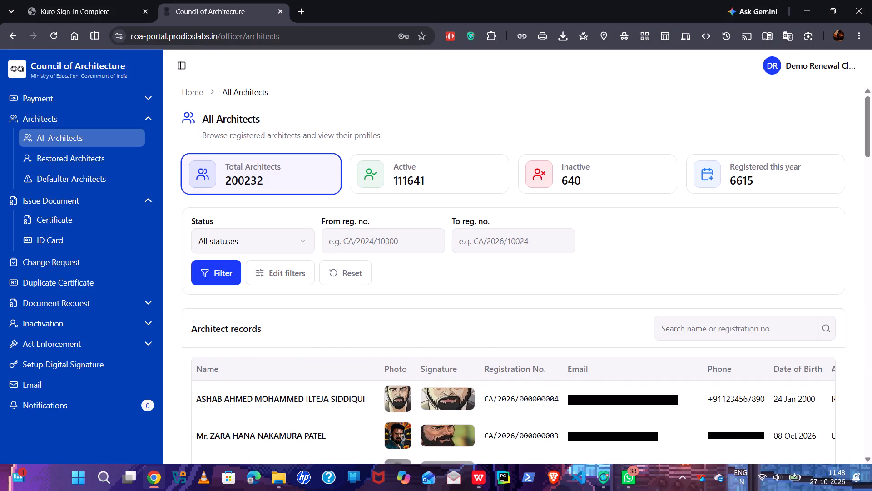
{"action": "left_click", "coordinate": [79, 178]}
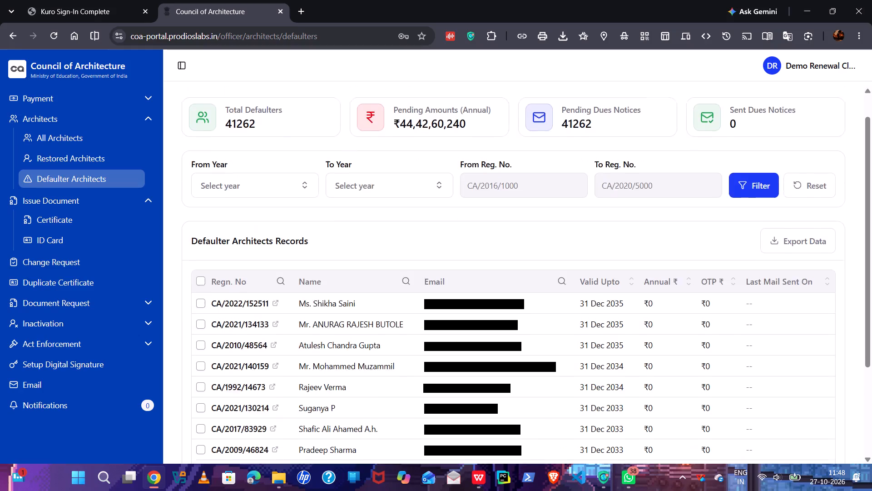
Set the defaulter architects' year range from 2024 to 2026 and export the records.
{"action": "left_click", "coordinate": [263, 226]}
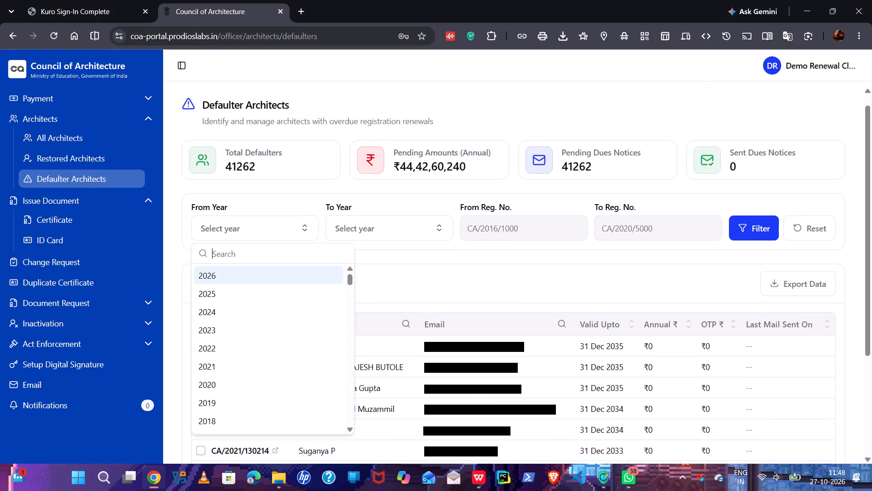
{"action": "left_click", "coordinate": [232, 308]}
{"action": "left_click", "coordinate": [347, 230]}
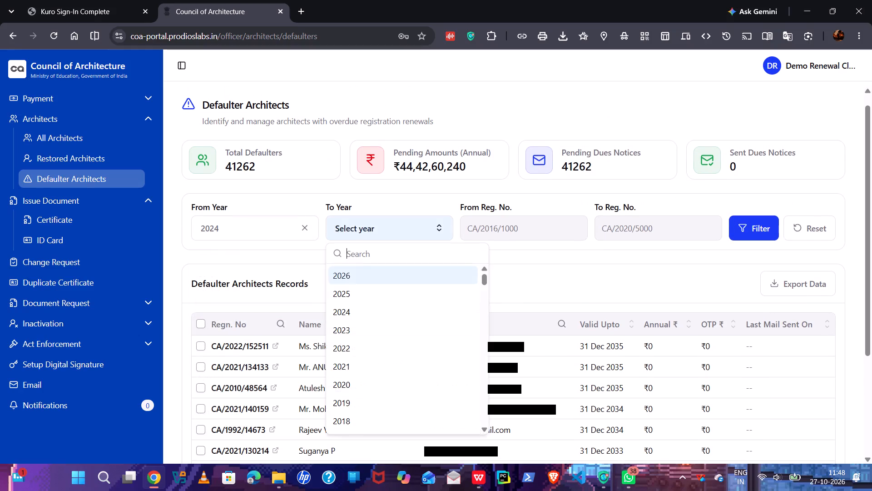
{"action": "left_click", "coordinate": [344, 280]}
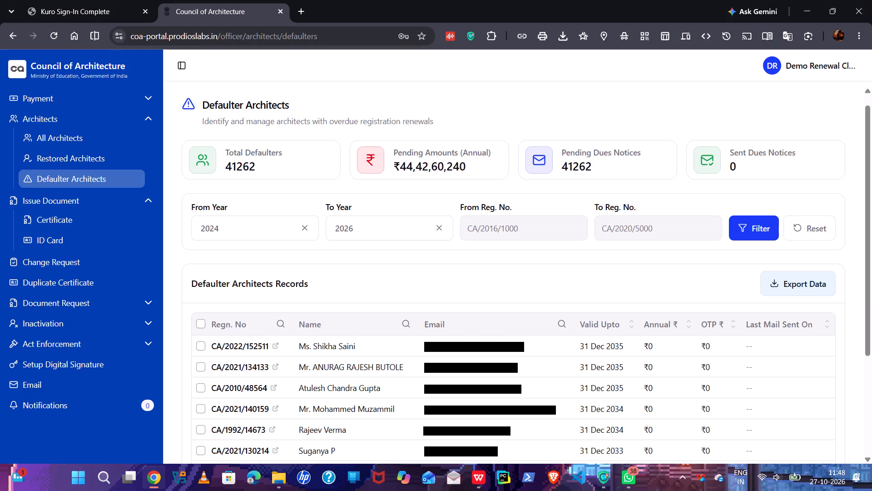
{"action": "left_click", "coordinate": [798, 290]}
Look through the defaulter architects' summary and records, including page 826 of the list.
{"action": "scroll", "coordinate": [708, 313], "scroll_direction": "down", "scroll_amount": 4}
{"action": "scroll", "coordinate": [708, 313], "scroll_direction": "up", "scroll_amount": 1}
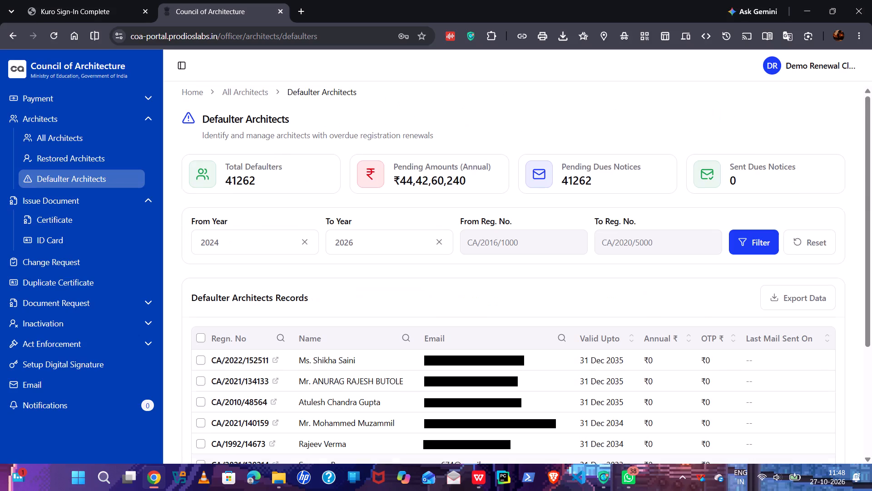
{"action": "scroll", "coordinate": [708, 313], "scroll_direction": "up", "scroll_amount": 2}
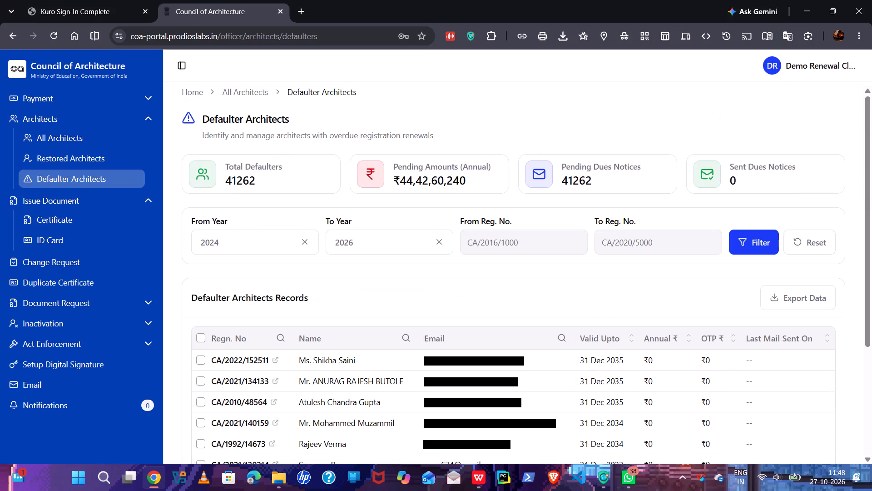
{"action": "scroll", "coordinate": [237, 266], "scroll_direction": "down", "scroll_amount": 6}
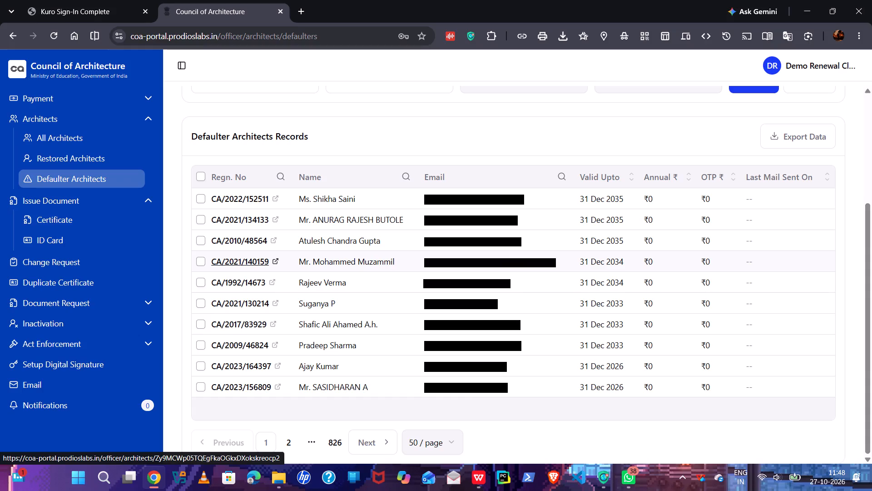
{"action": "scroll", "coordinate": [237, 266], "scroll_direction": "down", "scroll_amount": 5}
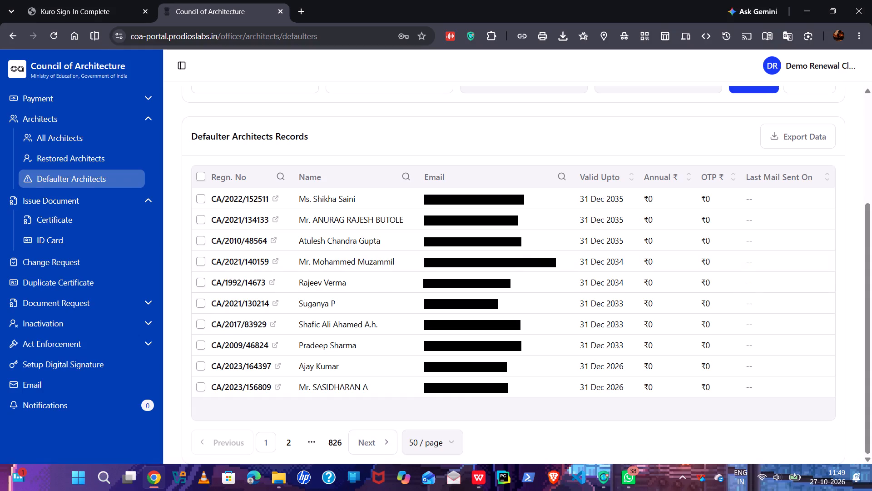
{"action": "left_click", "coordinate": [332, 441]}
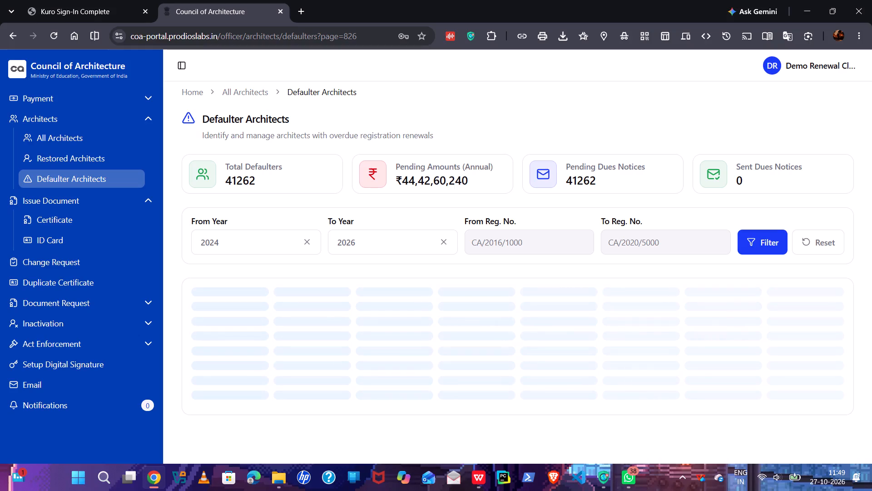
{"action": "scroll", "coordinate": [339, 347], "scroll_direction": "down", "scroll_amount": 7}
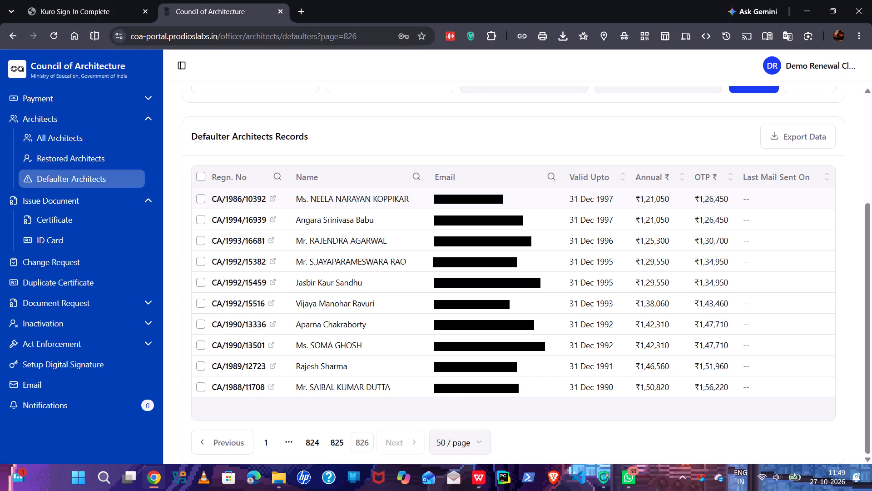
Open the downloaded defaulter-architects.xlsx from its folder in WPS Office, examine its rows, and return to the portal in Chrome.
{"action": "left_click", "coordinate": [560, 34]}
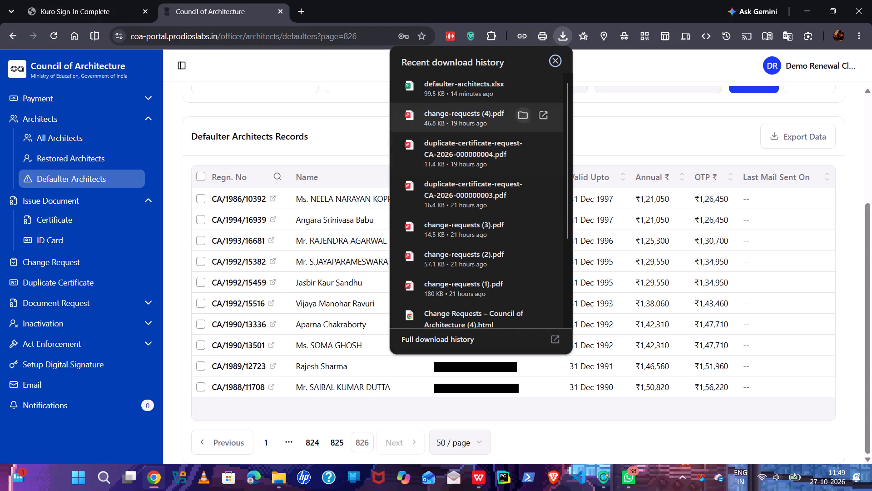
{"action": "left_click", "coordinate": [523, 88]}
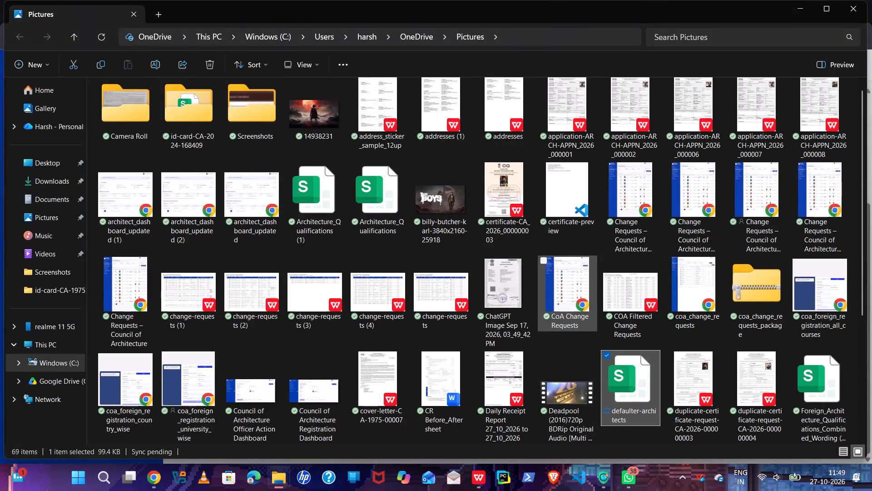
{"action": "double_click", "coordinate": [643, 416]}
{"action": "scroll", "coordinate": [267, 293], "scroll_direction": "right", "scroll_amount": 6}
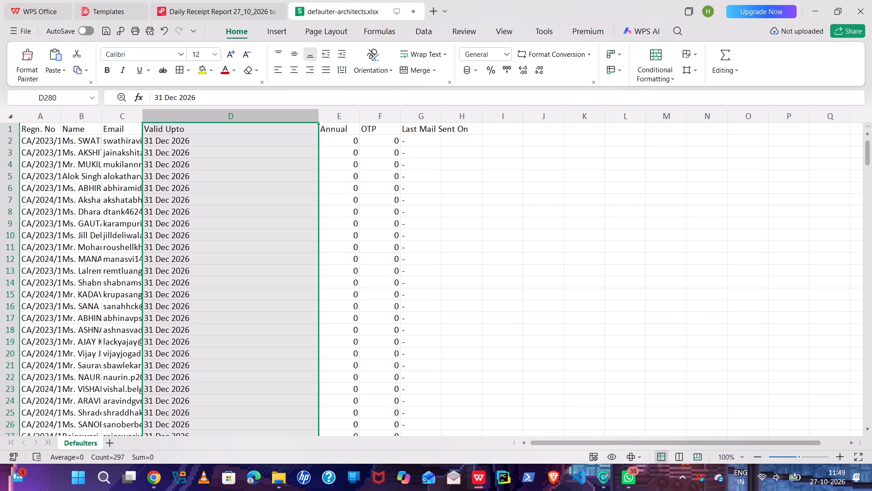
{"action": "scroll", "coordinate": [267, 293], "scroll_direction": "right", "scroll_amount": 2}
{"action": "scroll", "coordinate": [267, 293], "scroll_direction": "down", "scroll_amount": 12}
{"action": "scroll", "coordinate": [267, 293], "scroll_direction": "up", "scroll_amount": 1}
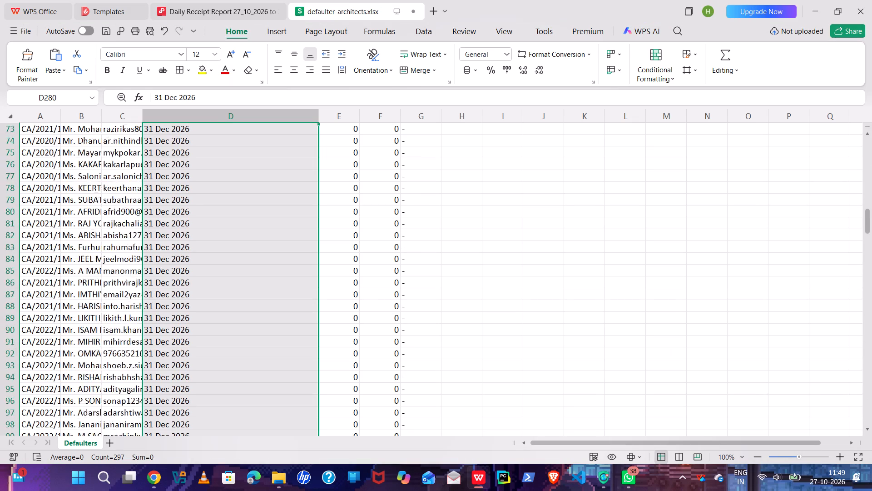
{"action": "scroll", "coordinate": [267, 293], "scroll_direction": "up", "scroll_amount": 1}
{"action": "scroll", "coordinate": [267, 293], "scroll_direction": "down", "scroll_amount": 11}
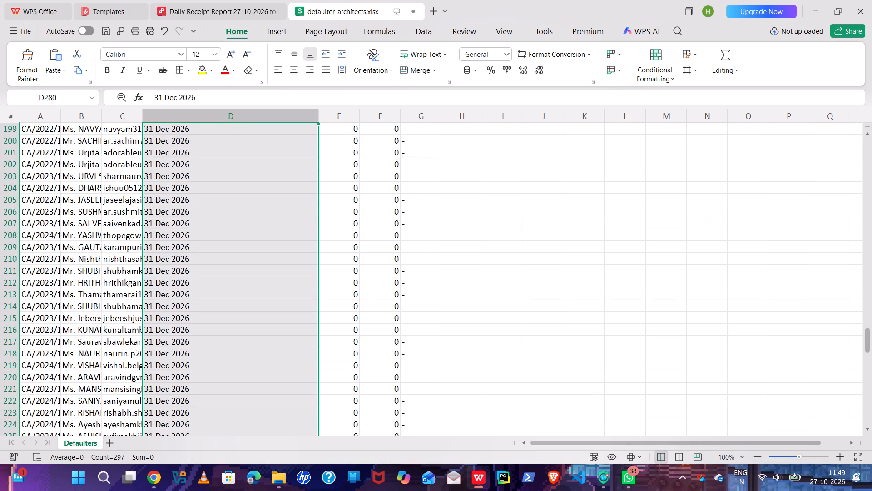
{"action": "scroll", "coordinate": [267, 293], "scroll_direction": "down", "scroll_amount": 6}
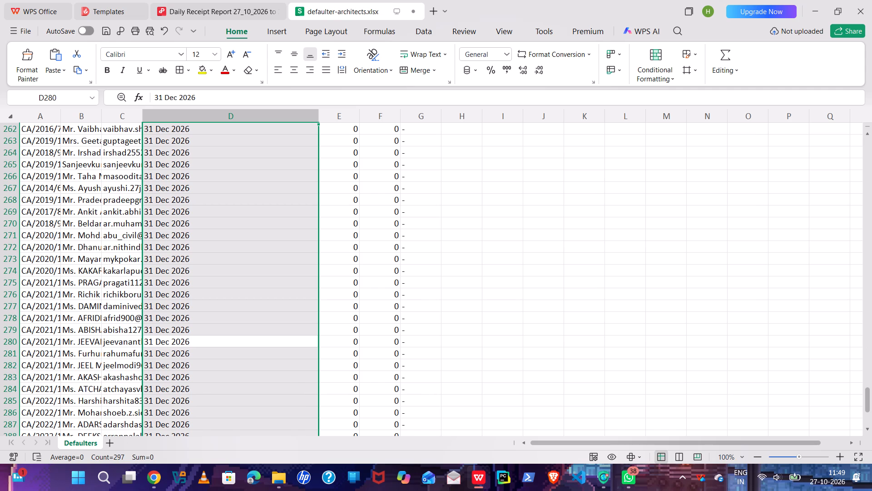
{"action": "left_click", "coordinate": [809, 12]}
{"action": "left_click", "coordinate": [808, 9]}
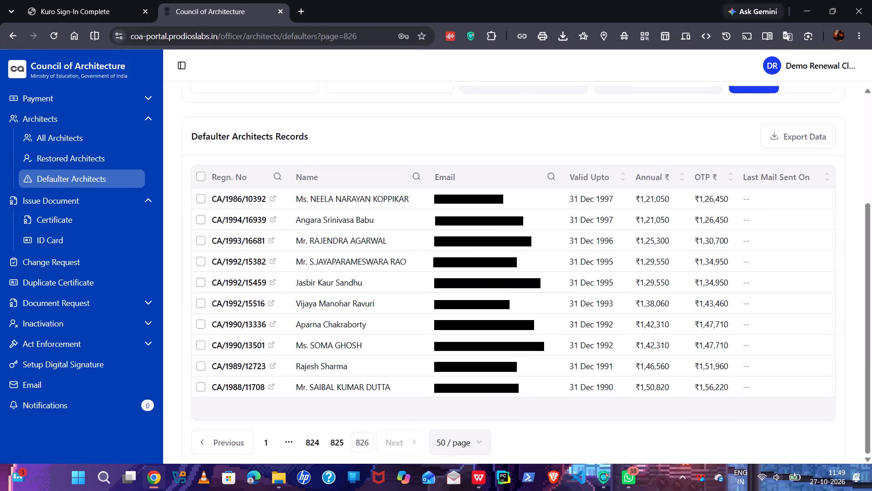
Open the signed-in renewal clerk's account options.
{"action": "scroll", "coordinate": [432, 205], "scroll_direction": "up", "scroll_amount": 4}
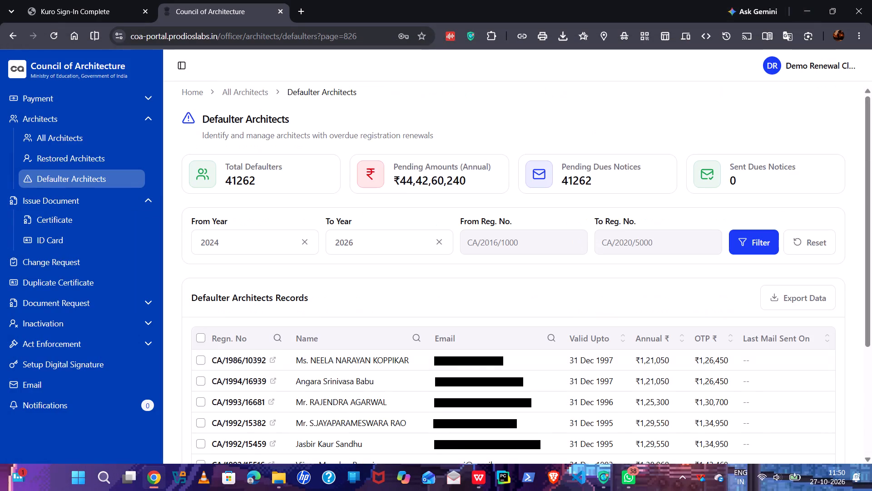
{"action": "left_click", "coordinate": [807, 68]}
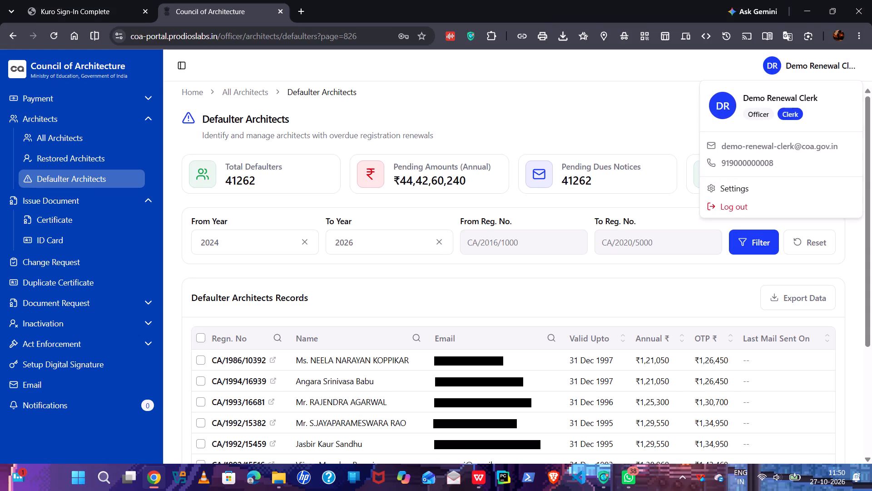
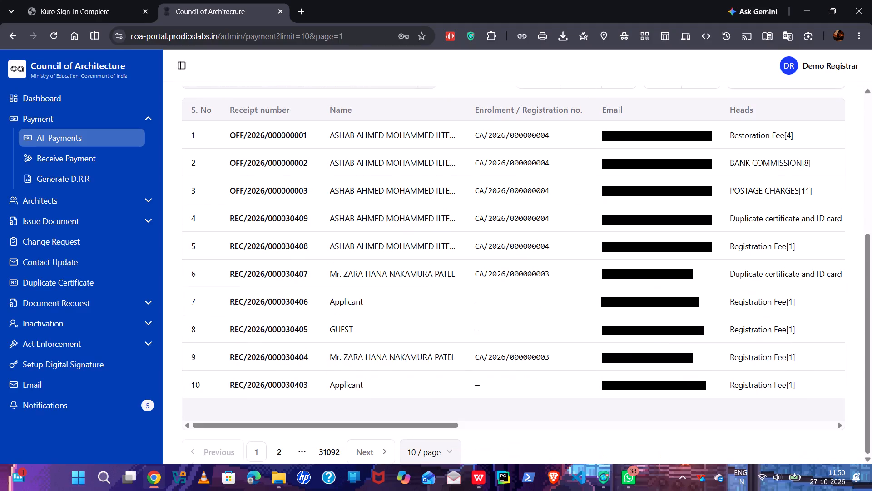
Examine the All Payments records across all columns, from receipt number through payment receipt and actions.
{"action": "scroll", "coordinate": [325, 268], "scroll_direction": "down", "scroll_amount": 1}
{"action": "scroll", "coordinate": [325, 268], "scroll_direction": "left", "scroll_amount": 6}
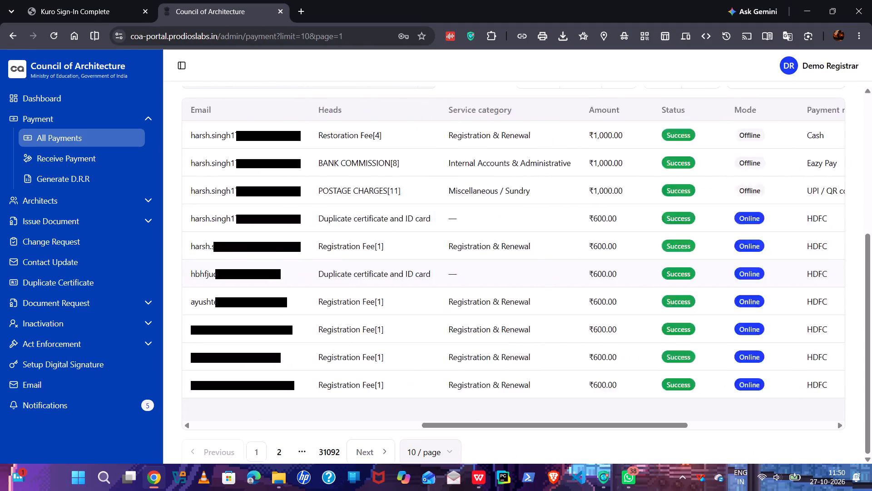
{"action": "scroll", "coordinate": [325, 268], "scroll_direction": "left", "scroll_amount": 4}
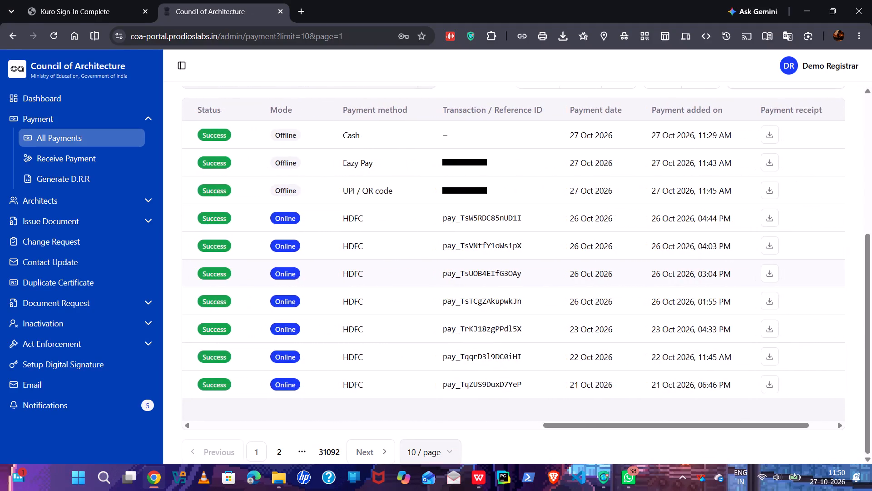
{"action": "scroll", "coordinate": [325, 268], "scroll_direction": "left", "scroll_amount": 1}
{"action": "scroll", "coordinate": [325, 268], "scroll_direction": "right", "scroll_amount": 7}
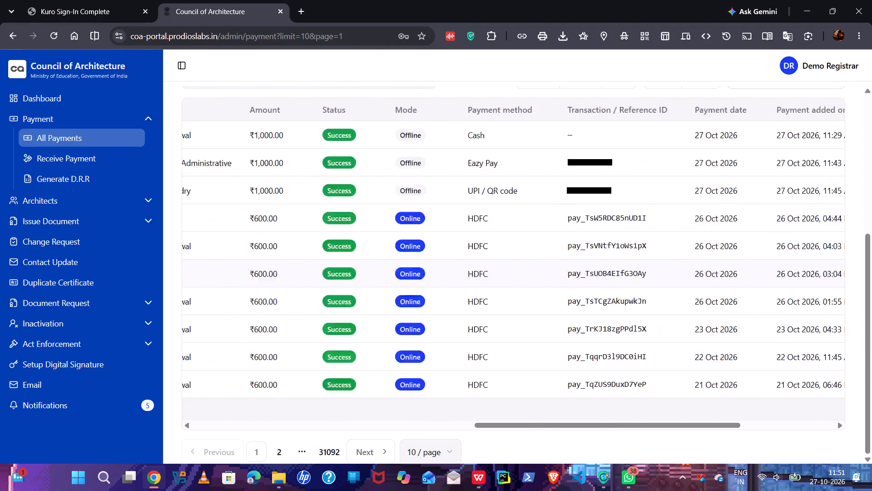
{"action": "scroll", "coordinate": [325, 268], "scroll_direction": "right", "scroll_amount": 5}
{"action": "scroll", "coordinate": [325, 268], "scroll_direction": "left", "scroll_amount": 9}
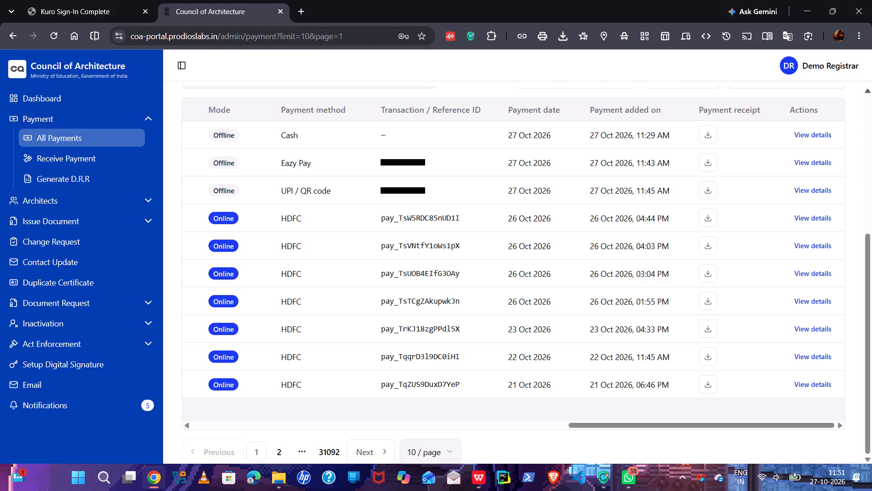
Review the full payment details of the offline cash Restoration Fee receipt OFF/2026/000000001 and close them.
{"action": "left_click", "coordinate": [821, 139]}
{"action": "scroll", "coordinate": [727, 285], "scroll_direction": "down", "scroll_amount": 1}
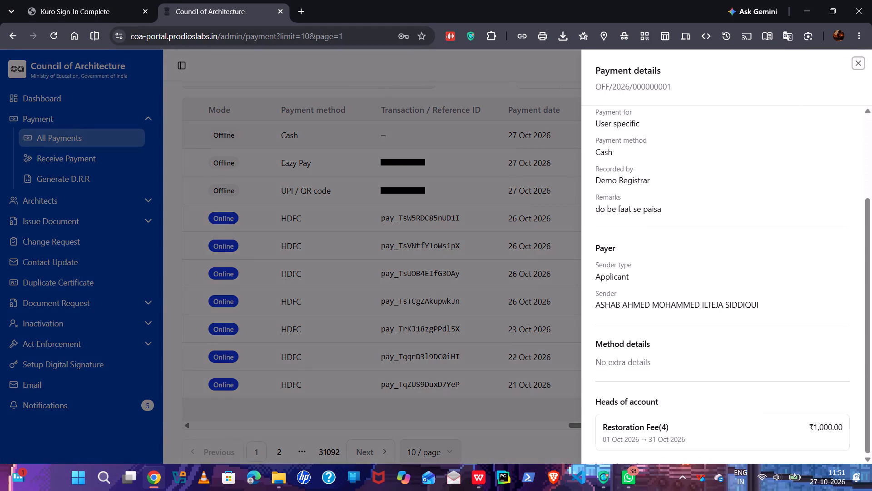
{"action": "scroll", "coordinate": [727, 285], "scroll_direction": "down", "scroll_amount": 1}
{"action": "scroll", "coordinate": [727, 285], "scroll_direction": "up", "scroll_amount": 3}
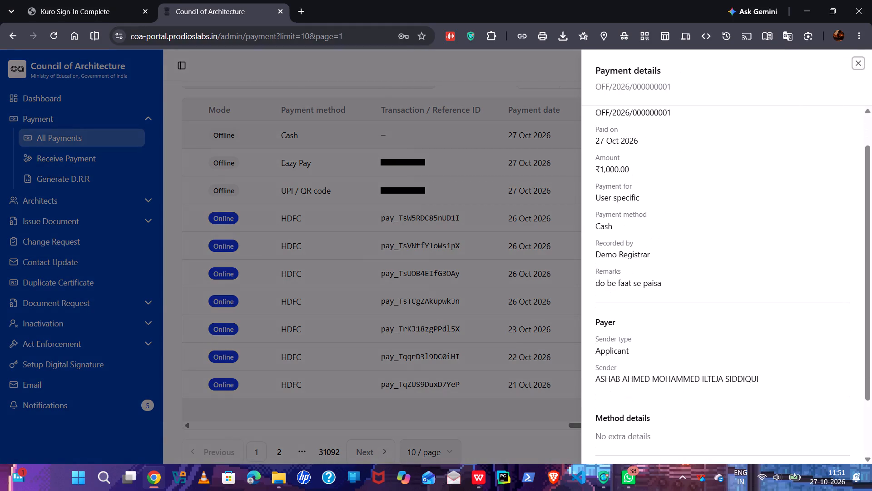
{"action": "left_click", "coordinate": [857, 66]}
Look back over the payments table from its first columns, along with the collection summary and filters above it.
{"action": "scroll", "coordinate": [233, 283], "scroll_direction": "right", "scroll_amount": 11}
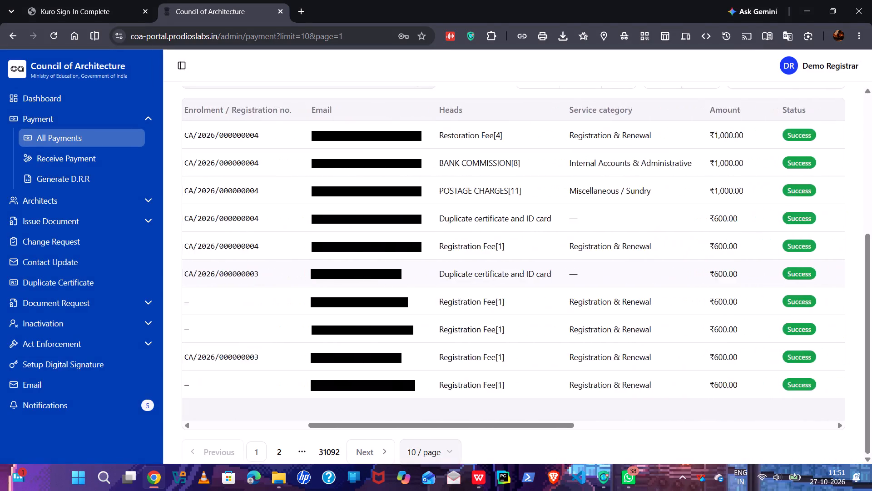
{"action": "scroll", "coordinate": [233, 283], "scroll_direction": "right", "scroll_amount": 5}
{"action": "scroll", "coordinate": [233, 283], "scroll_direction": "down", "scroll_amount": 2}
{"action": "scroll", "coordinate": [312, 376], "scroll_direction": "down", "scroll_amount": 1}
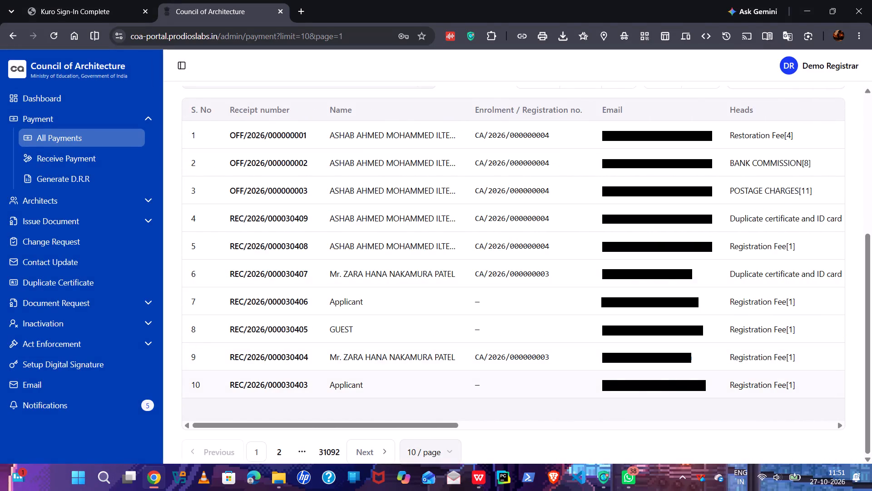
{"action": "scroll", "coordinate": [312, 376], "scroll_direction": "down", "scroll_amount": 1}
{"action": "scroll", "coordinate": [416, 427], "scroll_direction": "down", "scroll_amount": 2}
{"action": "scroll", "coordinate": [416, 427], "scroll_direction": "up", "scroll_amount": 3}
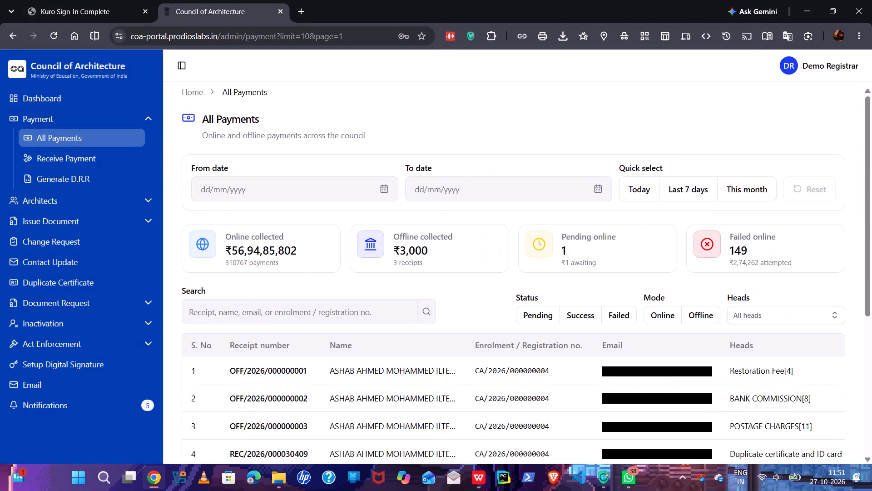
Open the signed-in registrar's account options.
{"action": "left_click", "coordinate": [813, 68]}
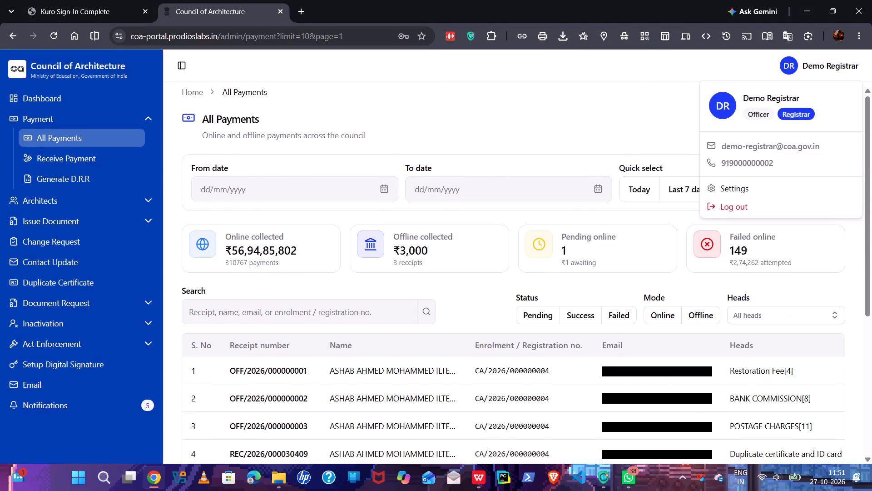
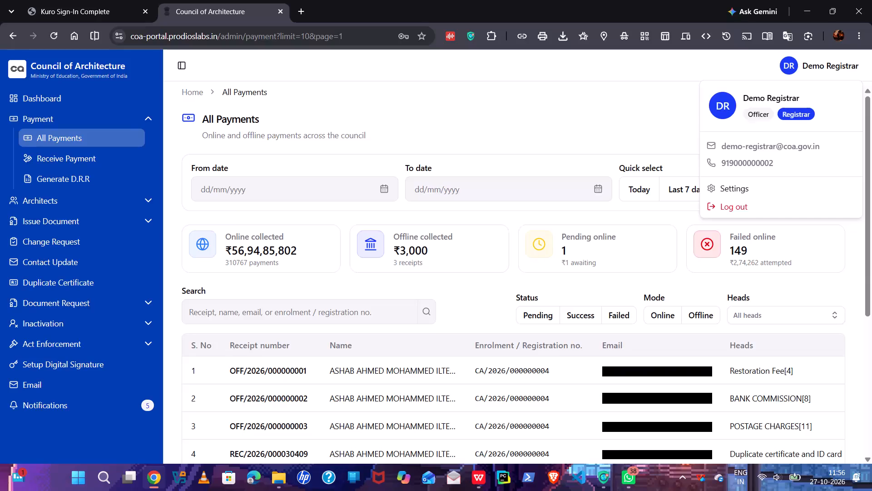
Close the registrar's account options and look over the All Payments records once more.
{"action": "left_click", "coordinate": [575, 157]}
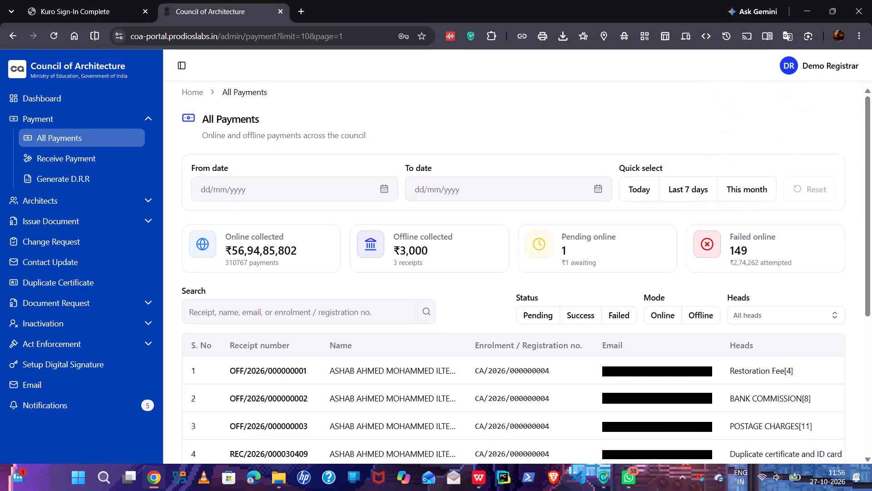
{"action": "scroll", "coordinate": [575, 157], "scroll_direction": "down", "scroll_amount": 2}
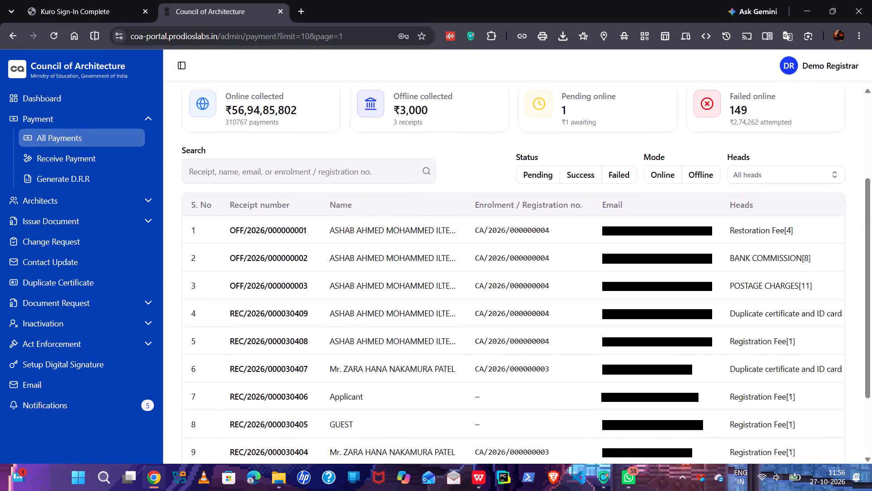
{"action": "scroll", "coordinate": [575, 157], "scroll_direction": "up", "scroll_amount": 5}
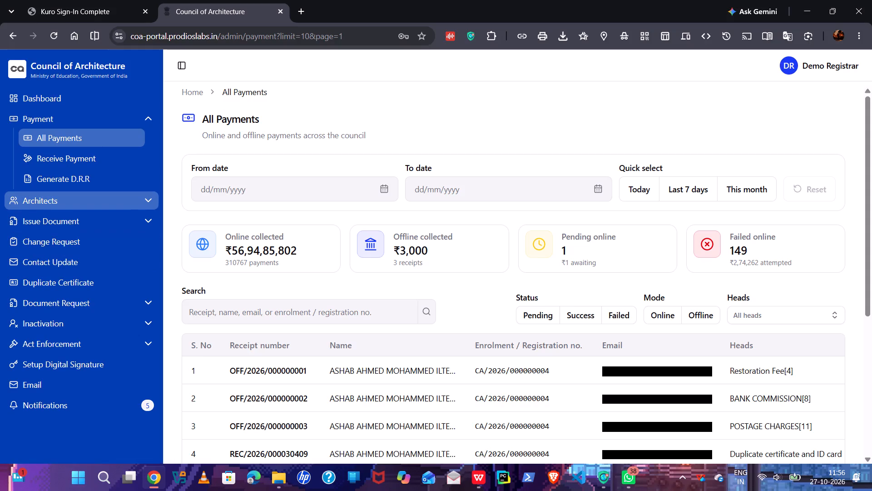
Open the ID Card section under Issue Document and look through the ID card records for registration.
{"action": "left_click", "coordinate": [48, 226]}
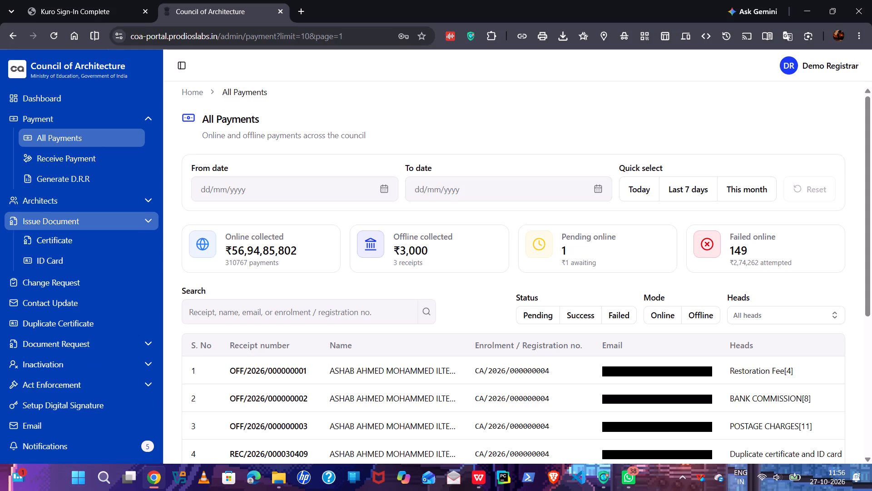
{"action": "left_click", "coordinate": [37, 262]}
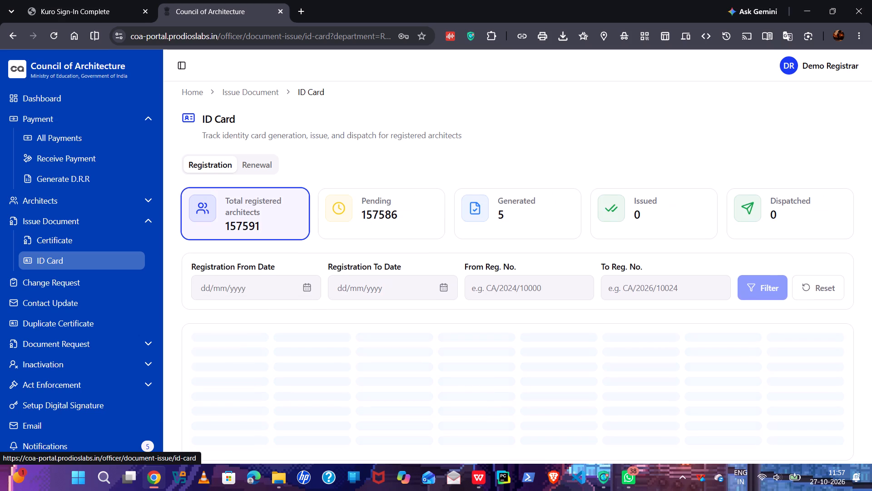
{"action": "scroll", "coordinate": [37, 262], "scroll_direction": "down", "scroll_amount": 2}
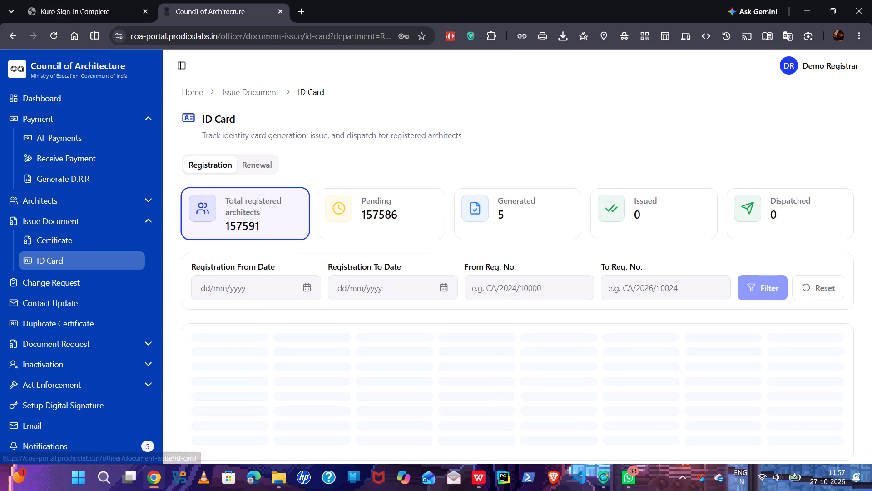
{"action": "scroll", "coordinate": [329, 244], "scroll_direction": "down", "scroll_amount": 5}
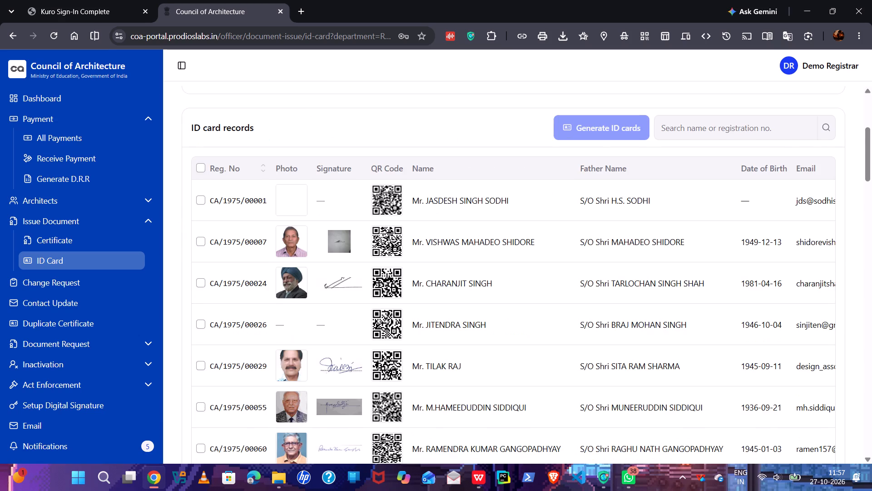
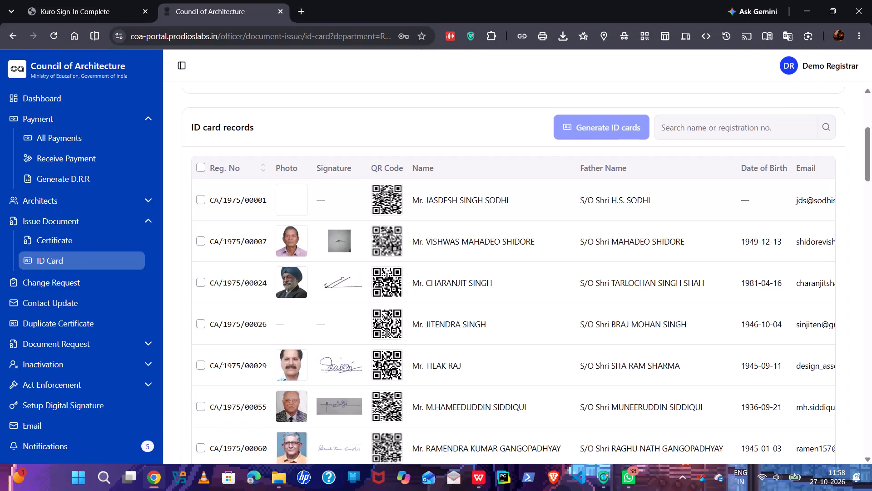
Open the Fixes/Improvements spreadsheet in a new browser tab.
{"action": "left_click", "coordinate": [302, 11]}
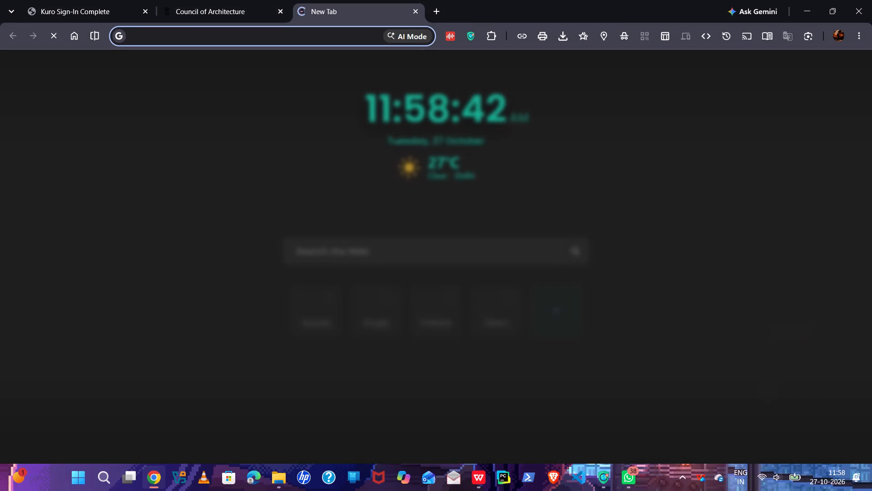
{"action": "type", "text": "FIC"}
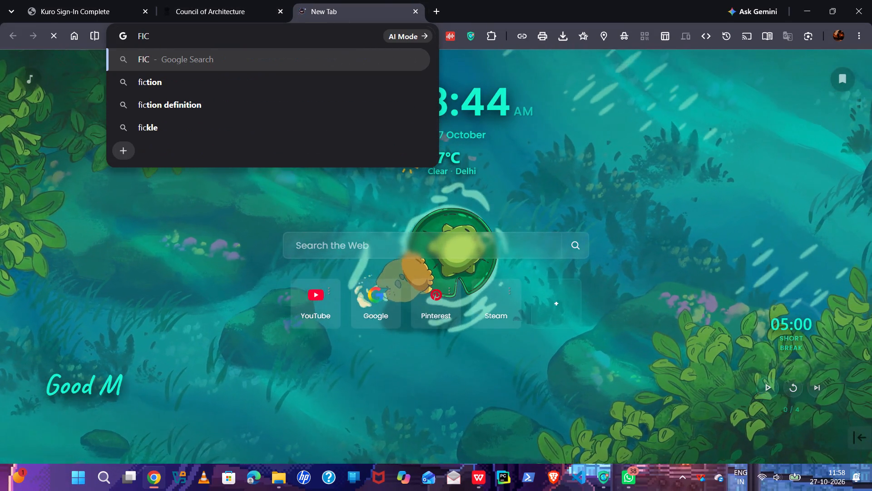
{"action": "key", "text": "BackSpace"}
{"action": "left_click", "coordinate": [292, 82]}
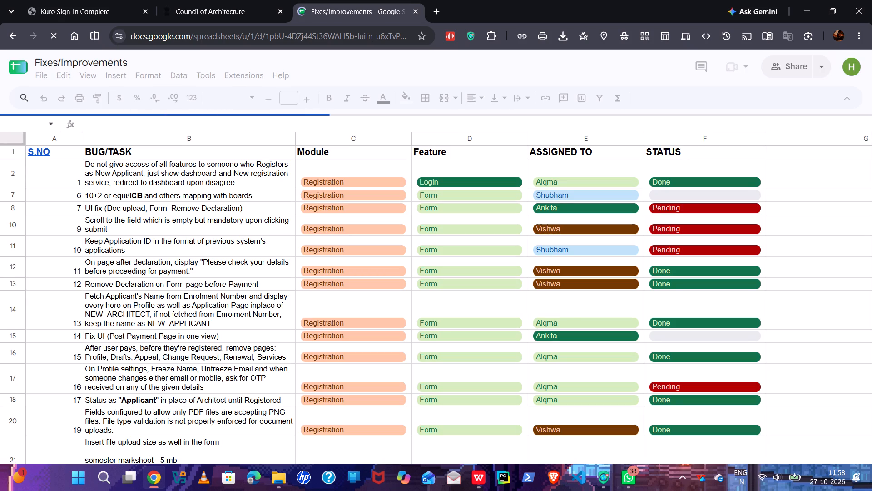
Look through the bug and task list on Sheet1, including modules, features, assignees and statuses.
{"action": "left_click", "coordinate": [146, 316]}
{"action": "scroll", "coordinate": [146, 316], "scroll_direction": "down", "scroll_amount": 3}
{"action": "scroll", "coordinate": [146, 316], "scroll_direction": "up", "scroll_amount": 3}
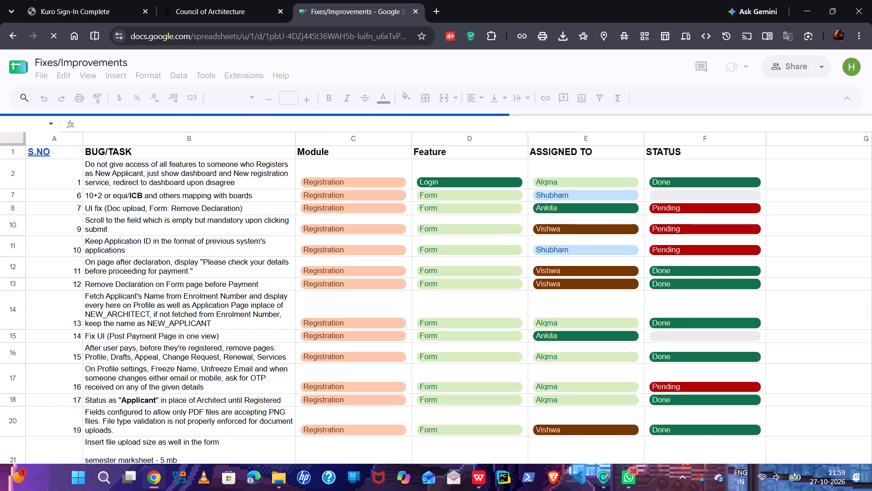
{"action": "scroll", "coordinate": [146, 316], "scroll_direction": "down", "scroll_amount": 11}
{"action": "scroll", "coordinate": [146, 316], "scroll_direction": "up", "scroll_amount": 6}
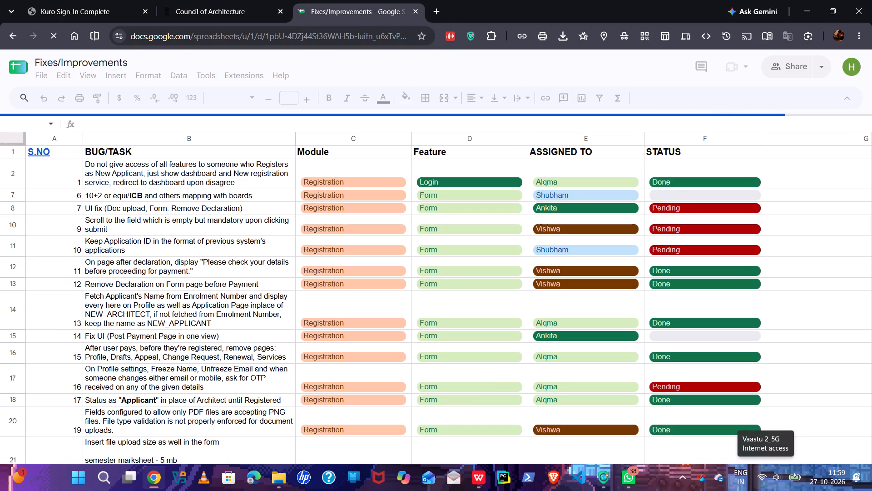
{"action": "scroll", "coordinate": [467, 442], "scroll_direction": "down", "scroll_amount": 9}
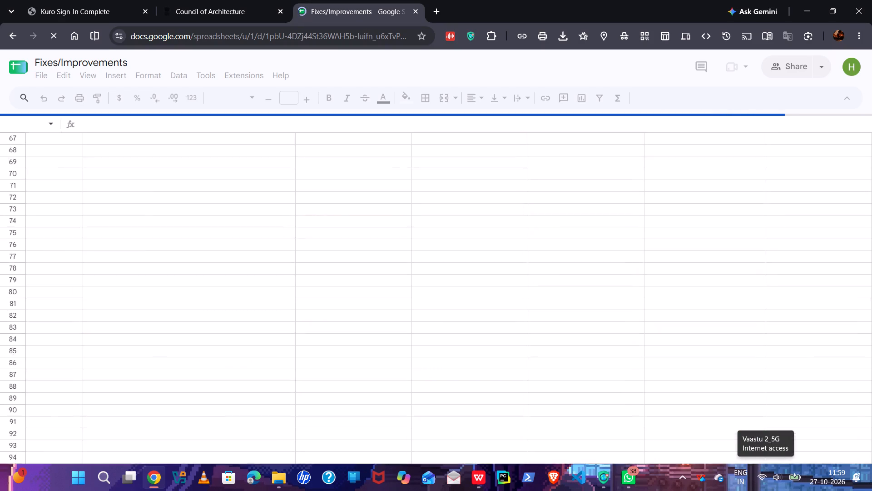
{"action": "scroll", "coordinate": [467, 442], "scroll_direction": "up", "scroll_amount": 10}
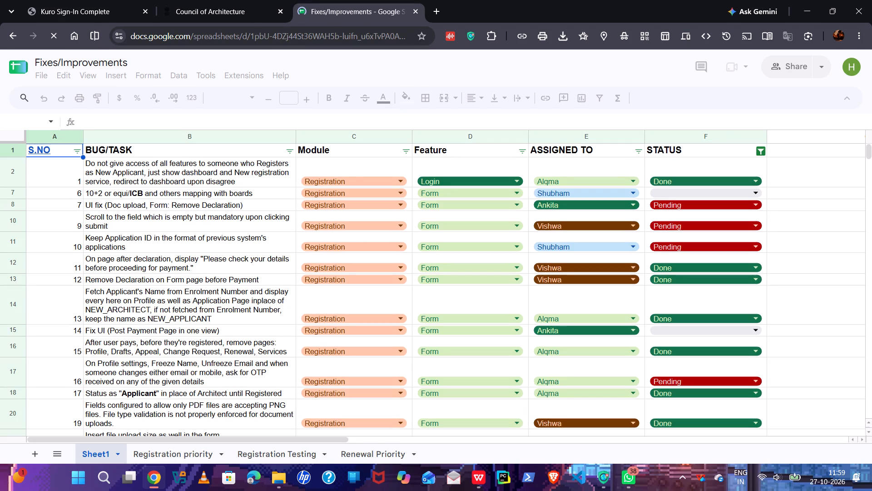
{"action": "scroll", "coordinate": [467, 442], "scroll_direction": "down", "scroll_amount": 2}
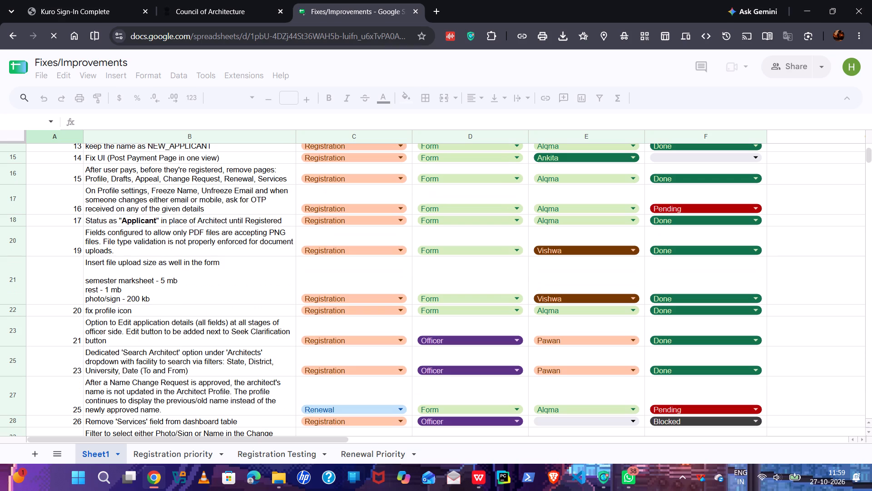
Switch to the Renewal Priority sheet and look over its entries.
{"action": "left_click", "coordinate": [364, 453]}
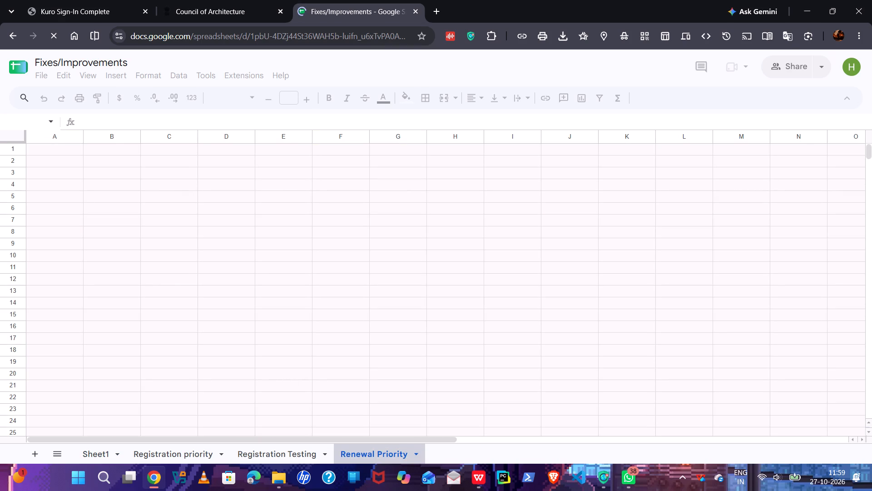
{"action": "scroll", "coordinate": [187, 359], "scroll_direction": "up", "scroll_amount": 5}
{"action": "scroll", "coordinate": [187, 359], "scroll_direction": "down", "scroll_amount": 1}
{"action": "scroll", "coordinate": [187, 359], "scroll_direction": "up", "scroll_amount": 6}
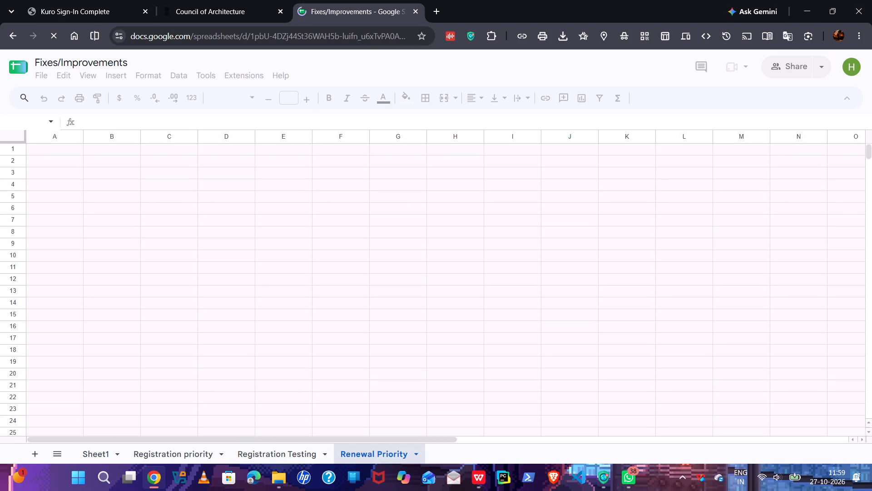
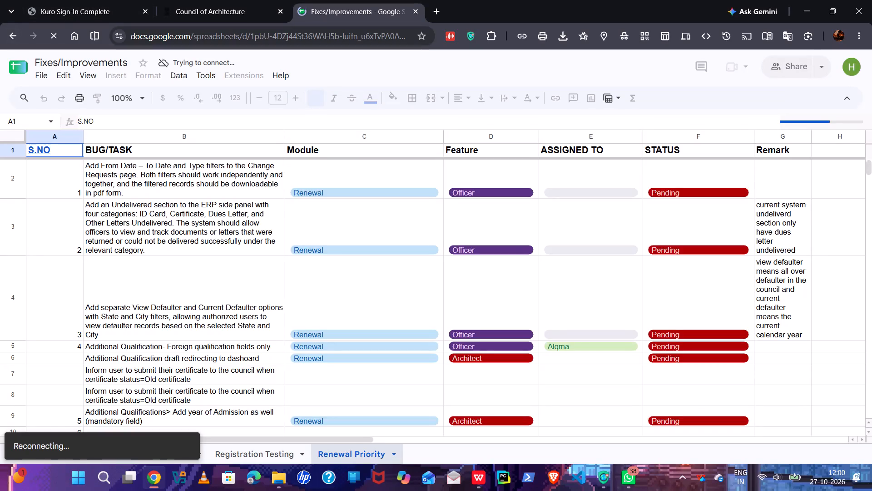
Look over the remaining entries of the Renewal Priority sheet.
{"action": "scroll", "coordinate": [119, 382], "scroll_direction": "down", "scroll_amount": 1}
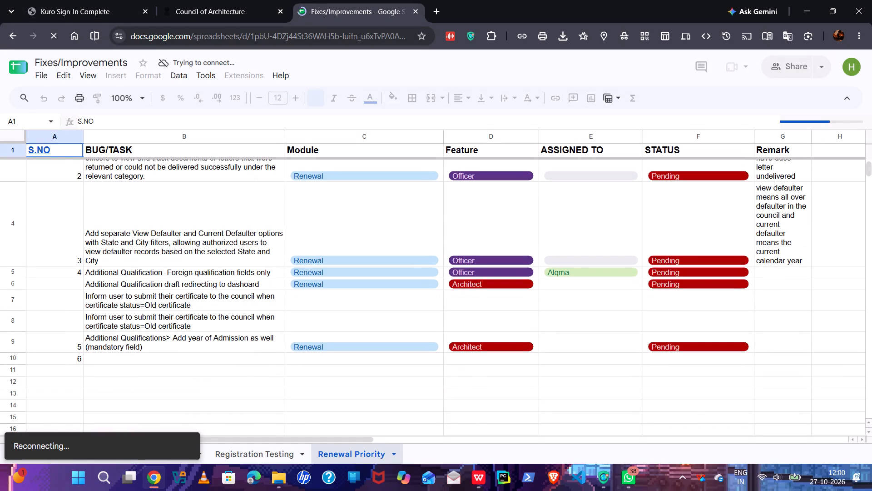
Return to the Council of Architecture portal and open the account options of the signed-in Registrar.
{"action": "left_click", "coordinate": [163, 0]}
{"action": "left_click", "coordinate": [812, 52]}
{"action": "left_click", "coordinate": [814, 63]}
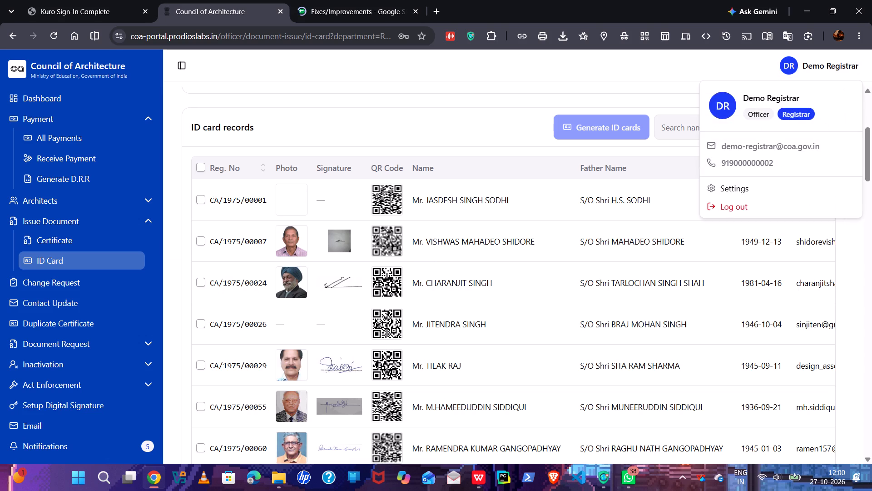
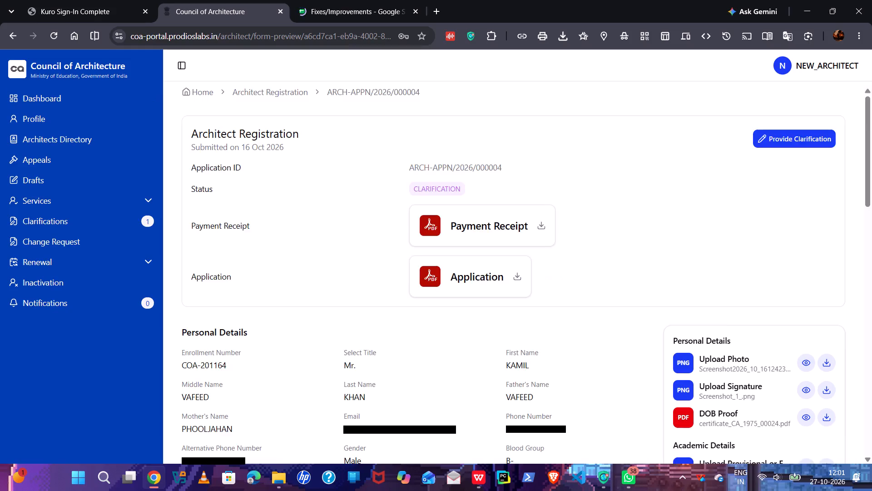
Look through the submitted Architect Registration application, including its personal, professional and academic details and the attached documents.
{"action": "scroll", "coordinate": [258, 245], "scroll_direction": "down", "scroll_amount": 11}
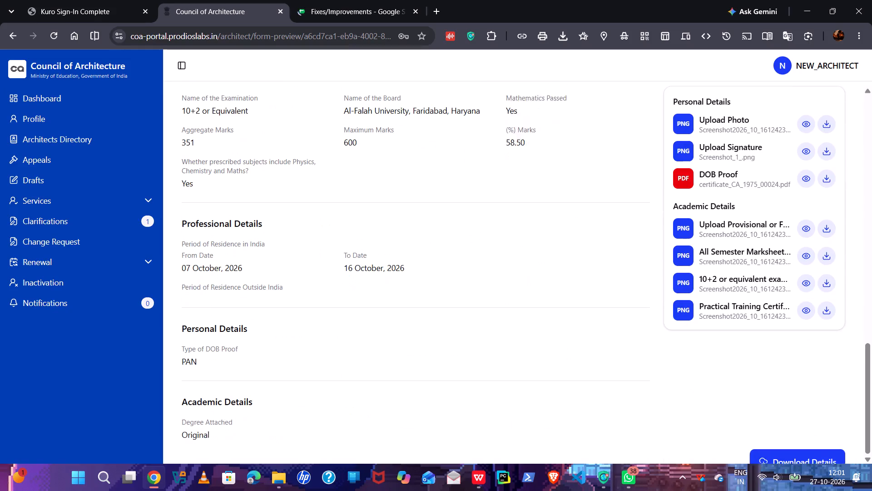
{"action": "scroll", "coordinate": [258, 245], "scroll_direction": "down", "scroll_amount": 6}
{"action": "scroll", "coordinate": [258, 245], "scroll_direction": "up", "scroll_amount": 18}
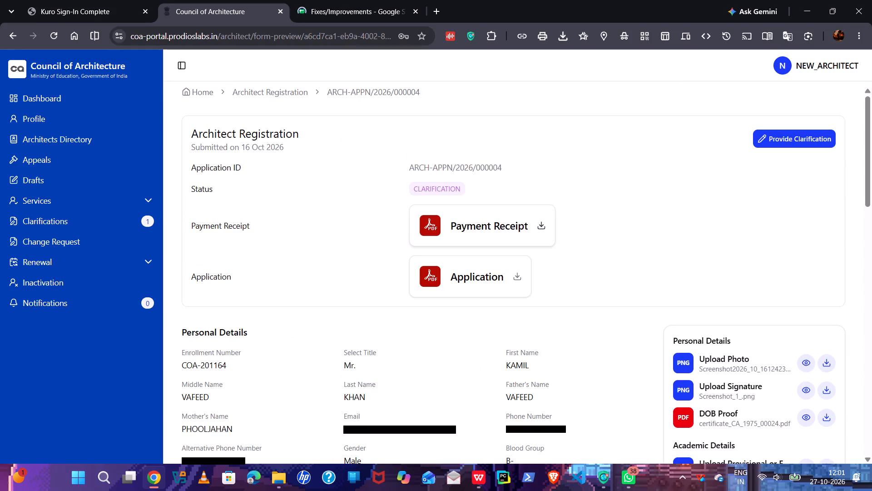
Open the clarification request raised for the Architect Registration application from the architect's clarifications list.
{"action": "left_click", "coordinate": [106, 222]}
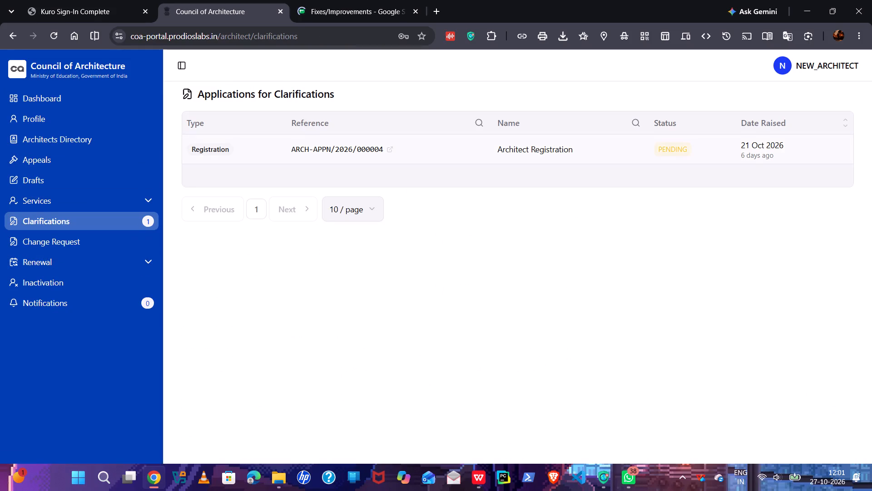
{"action": "left_click", "coordinate": [336, 149]}
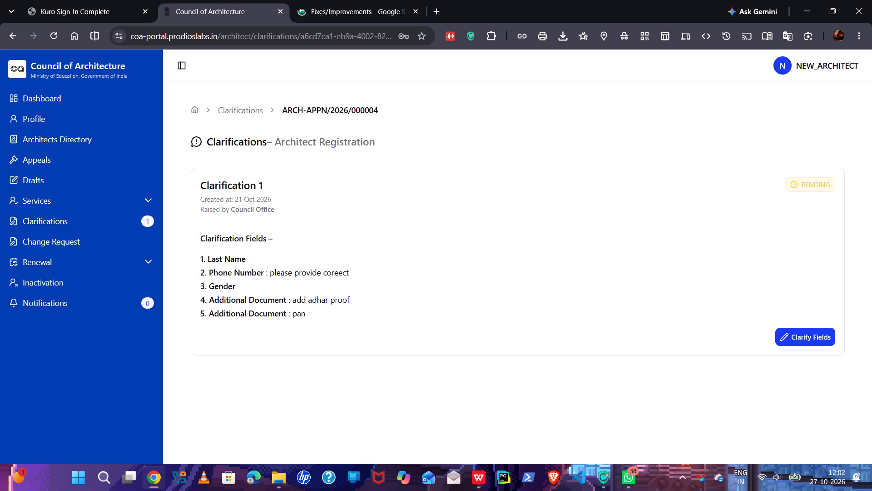